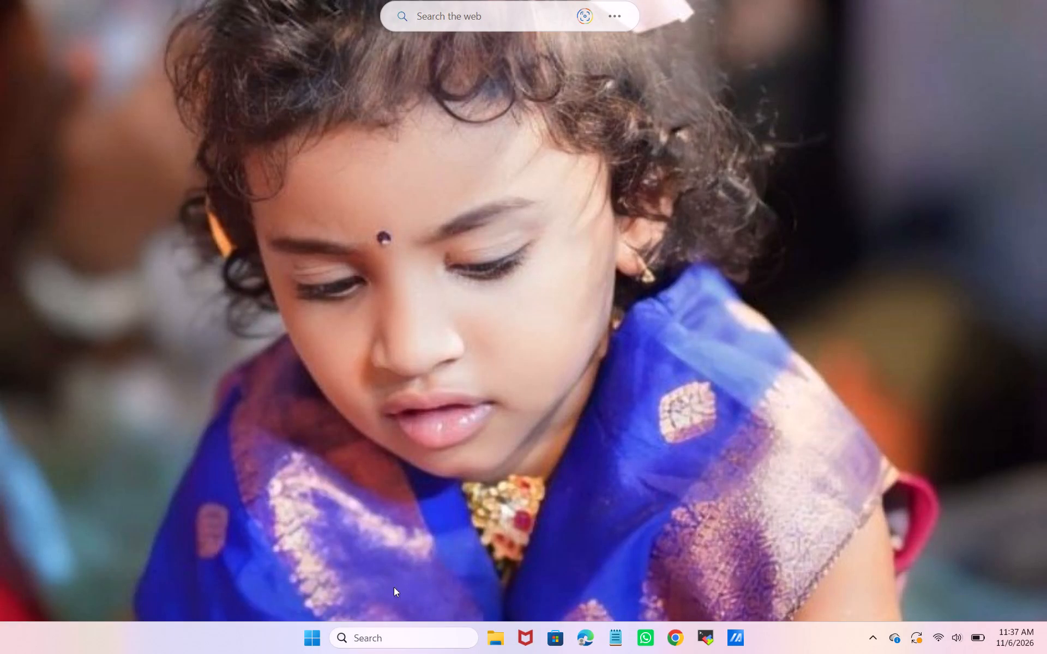
# View the RISC-V_Project_Report_FINAL Word document from File Explorer's recent files and close it.
pyautogui.click(494, 649)
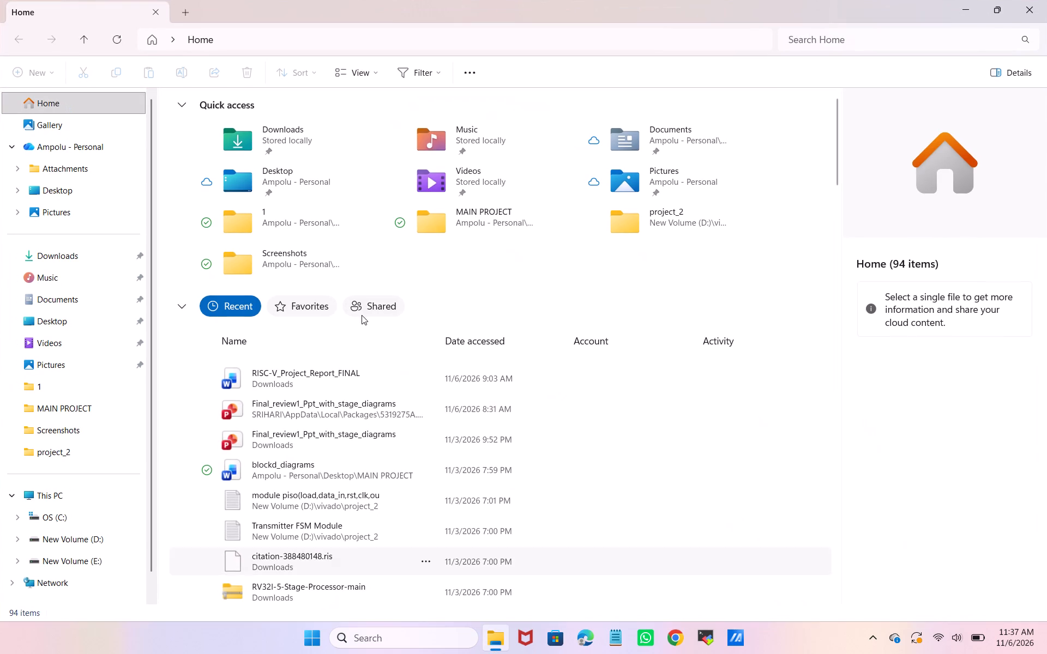
pyautogui.scroll(-1, 360, 377)
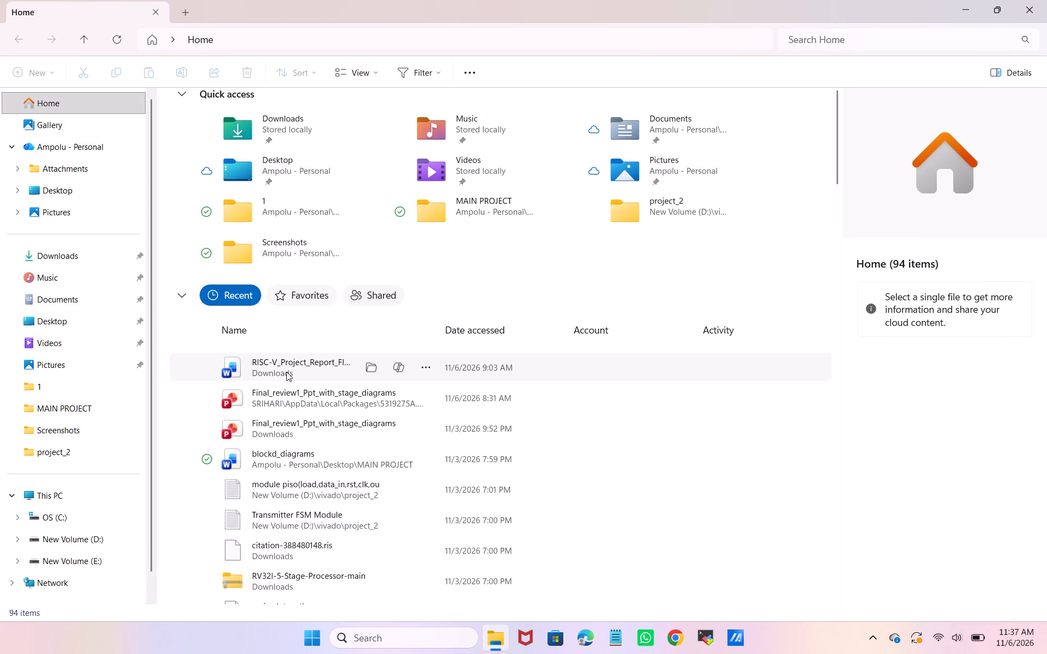
pyautogui.doubleClick(286, 372)
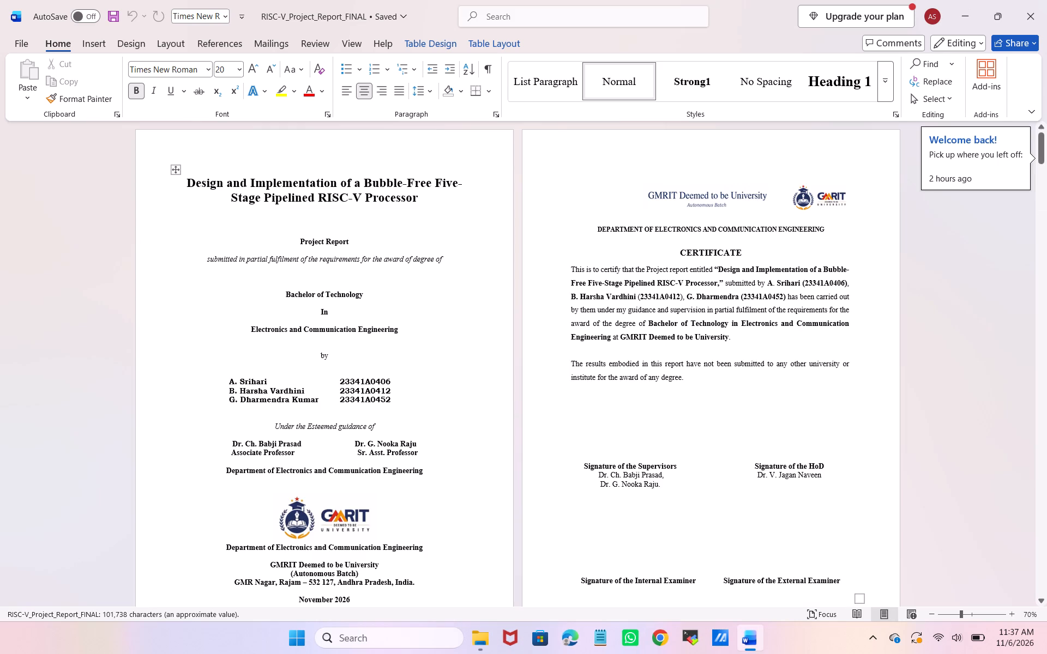
pyautogui.click(1046, 3)
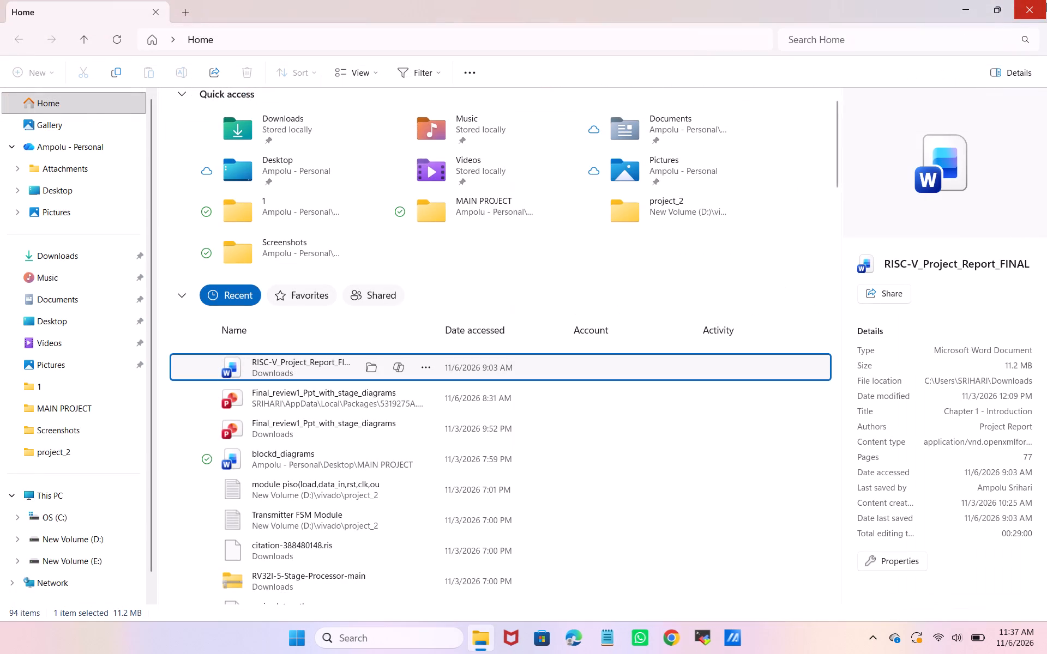
# Choose a file action for the RISC-V_Project_Report_FINAL document in the recent files list.
pyautogui.rightClick(303, 367)
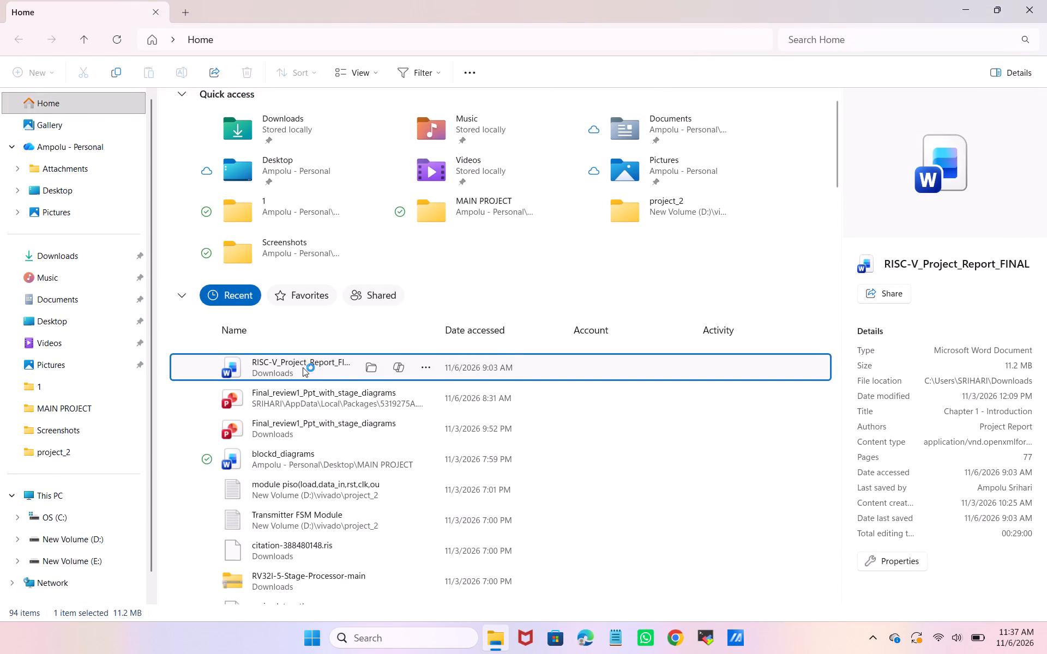
pyautogui.click(327, 162)
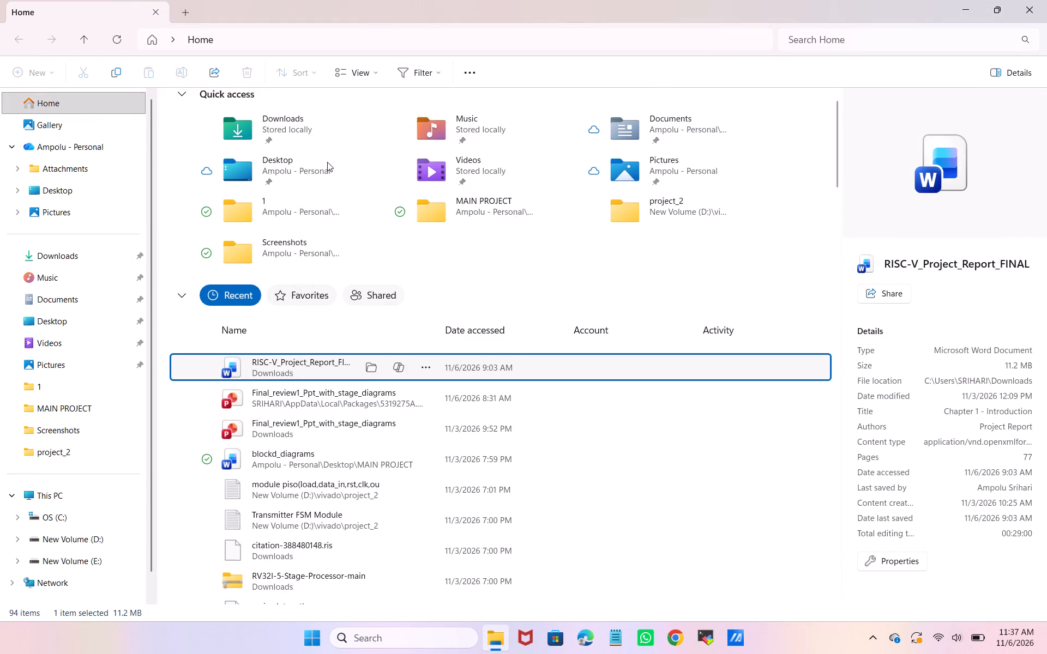
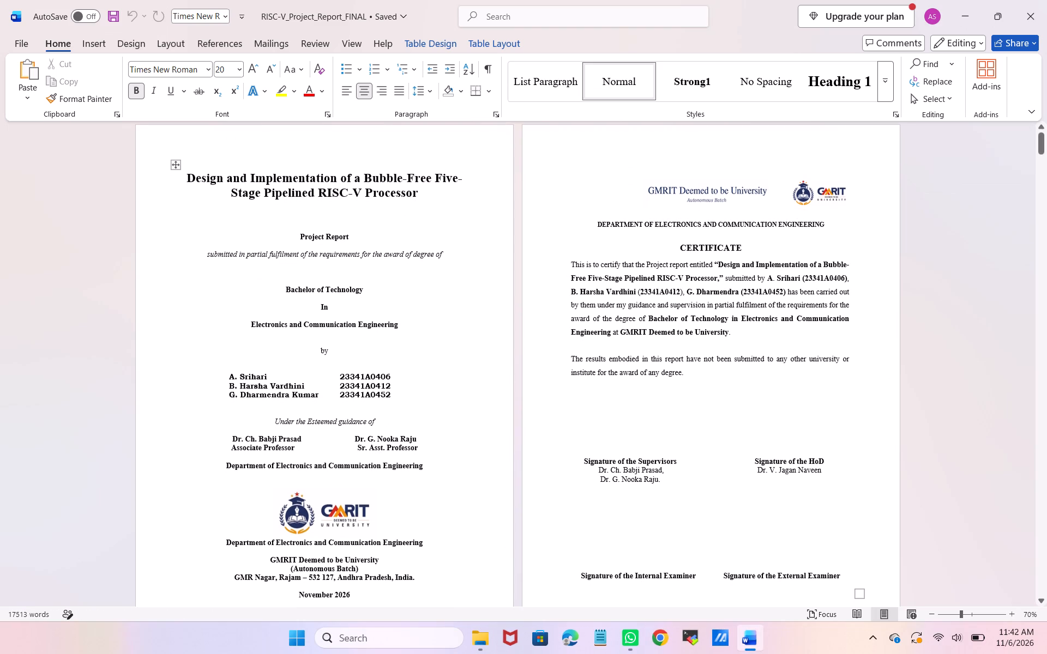
# Replace "my" with "our" before "guidance and supervision" in the certificate page's first paragraph.
pyautogui.click(519, 344)
pyautogui.keyDown('ctrl'); pyautogui.scroll(3, 519, 344); pyautogui.keyUp('ctrl')
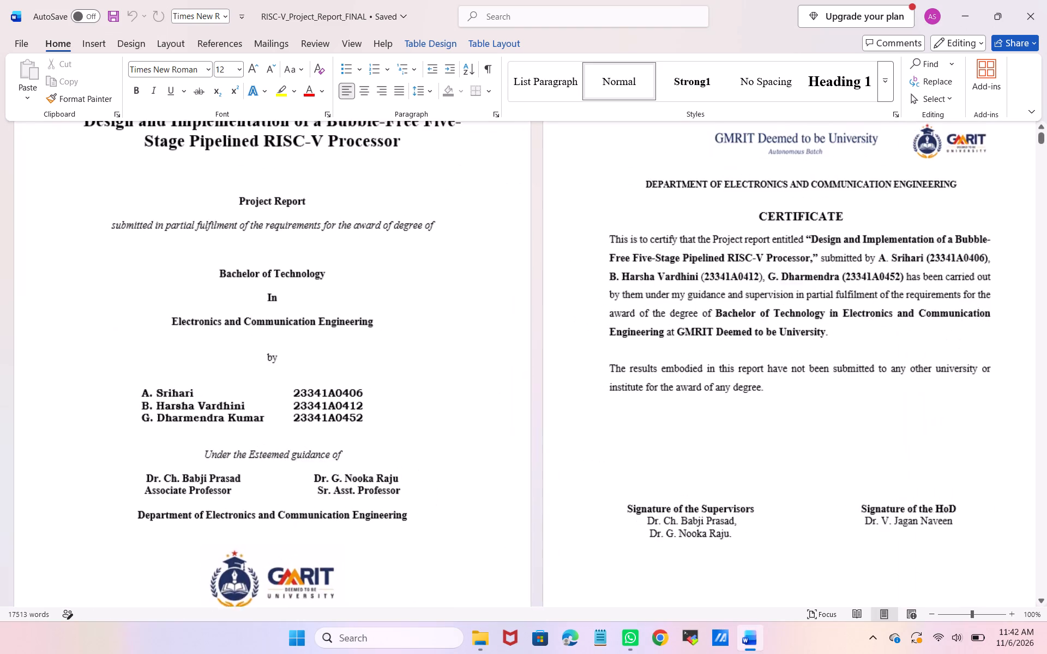
pyautogui.scroll(-5, 562, 326)
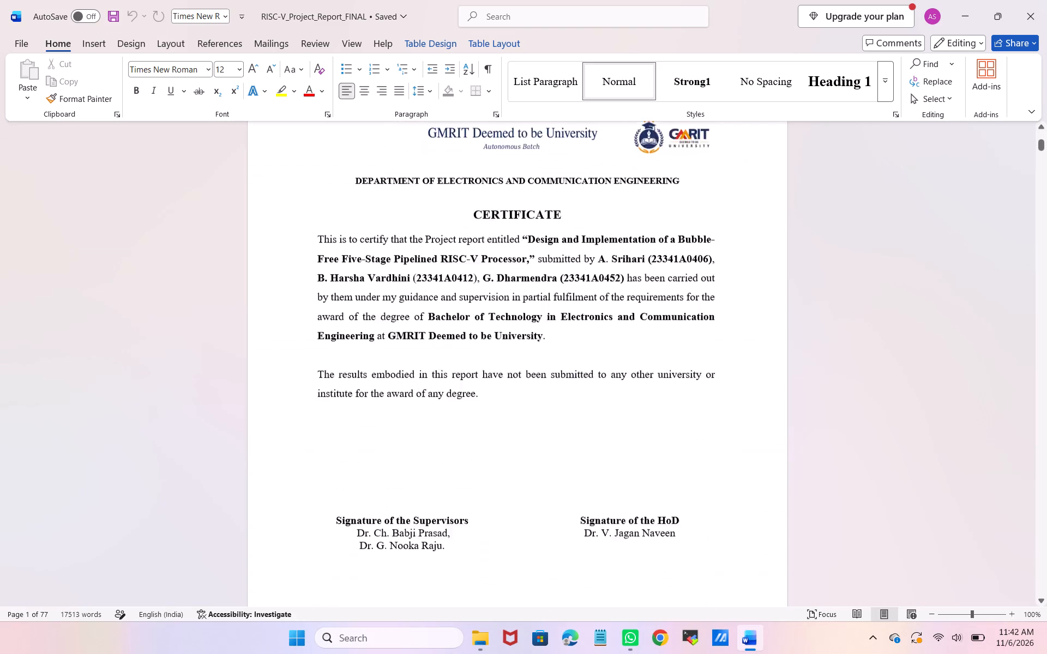
pyautogui.scroll(1, 562, 326)
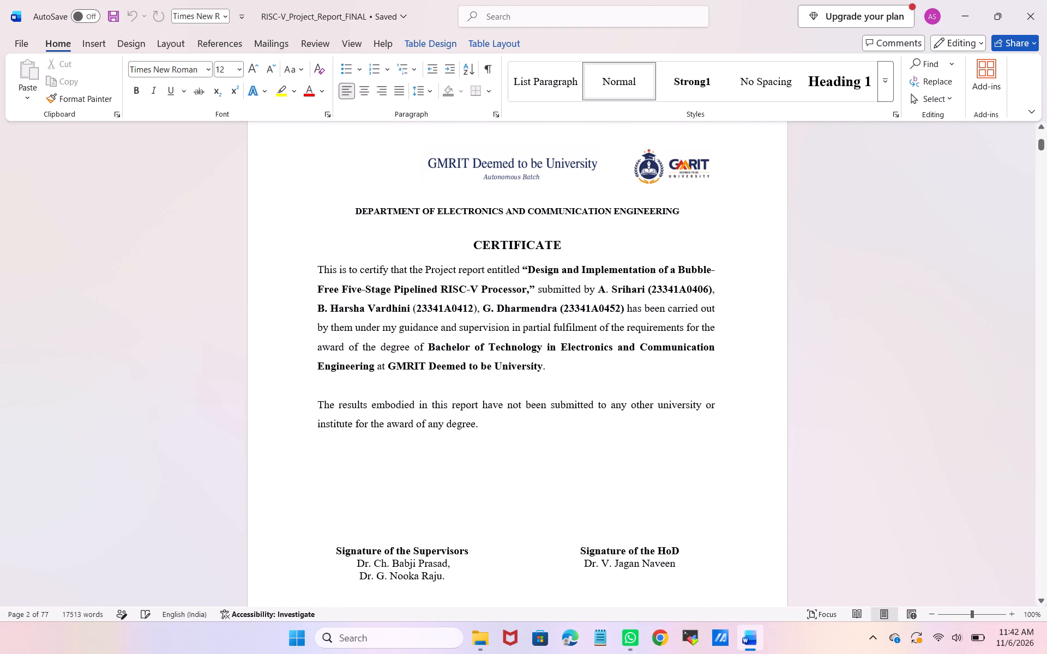
pyautogui.click(396, 331)
pyautogui.press('BackSpace')
pyautogui.press('BackSpace')
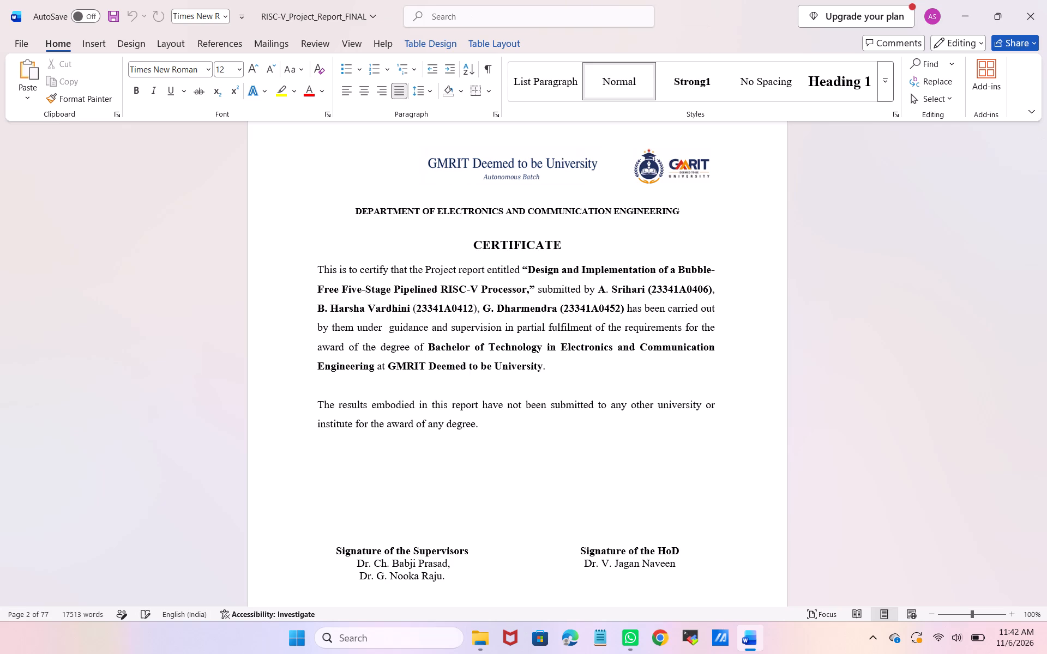
pyautogui.write('our')
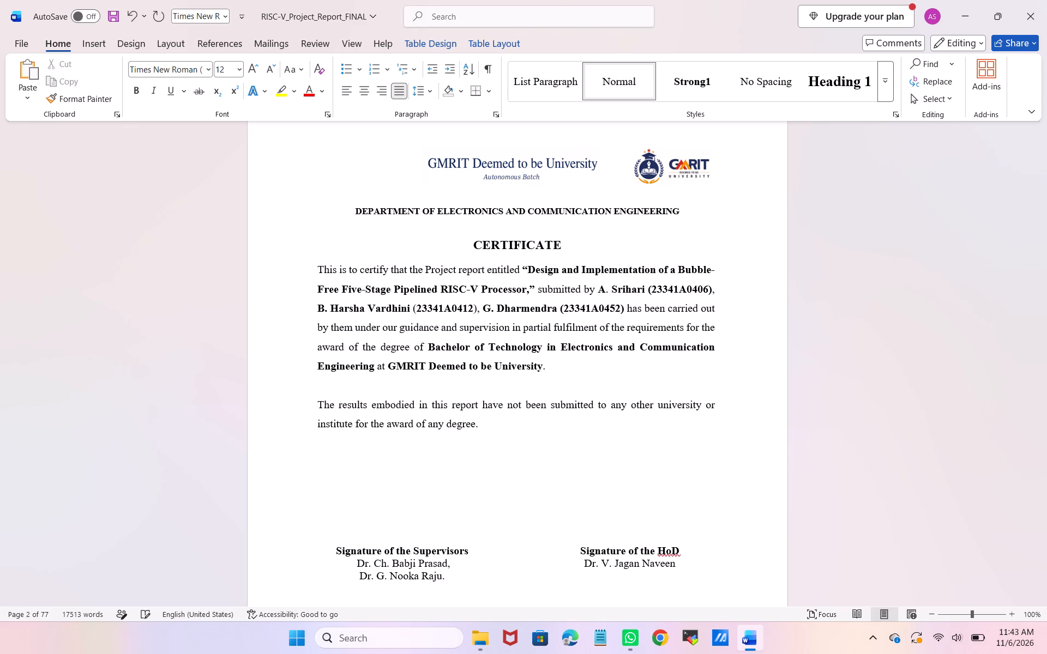
# Review the certificate's signature blocks, the Acknowledgement page and the Abstract with its keywords.
pyautogui.scroll(-2, 396, 331)
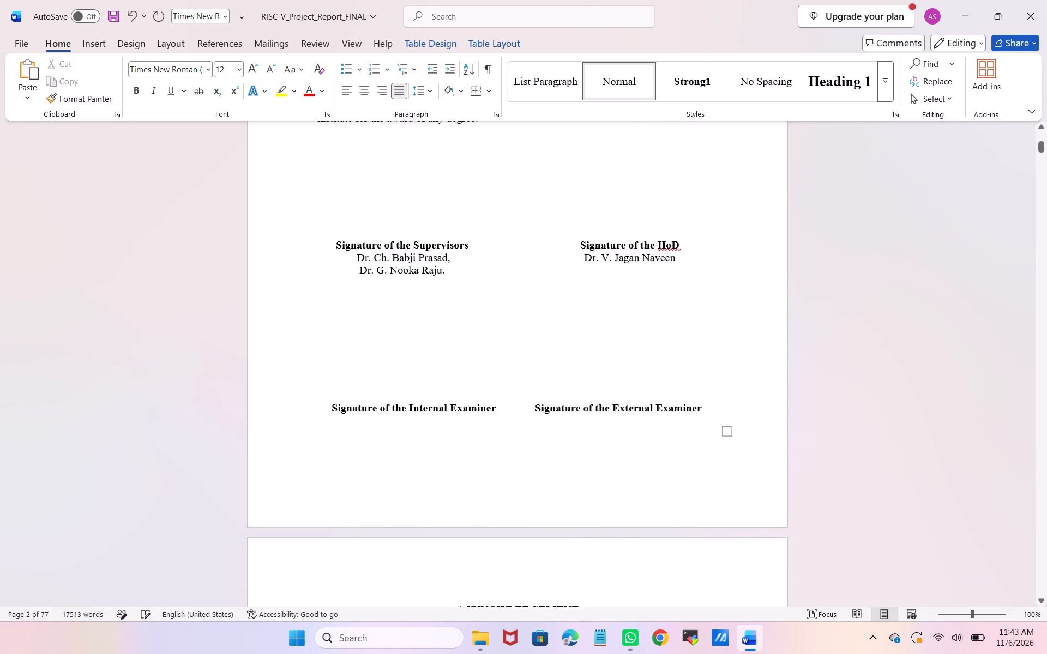
pyautogui.scroll(-1, 396, 331)
pyautogui.scroll(1, 396, 331)
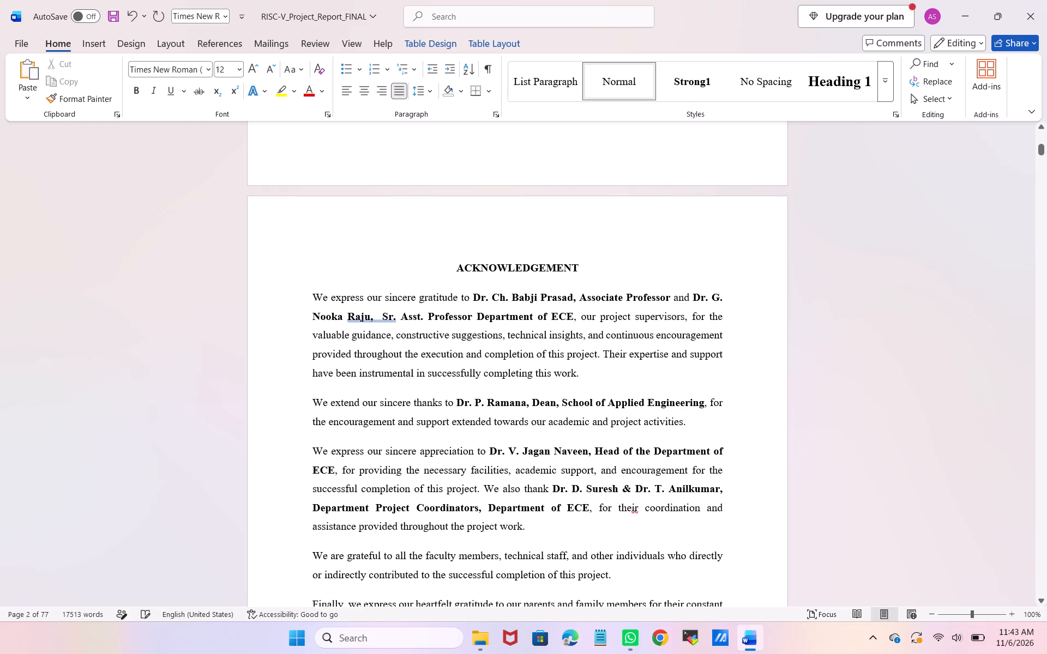
pyautogui.scroll(2, 396, 331)
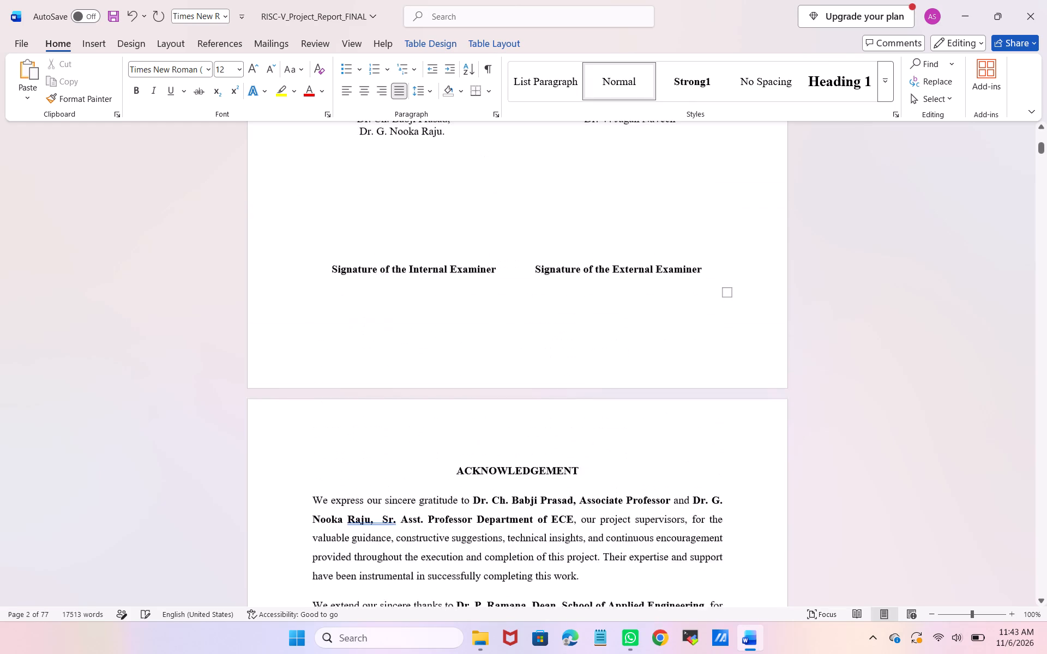
pyautogui.scroll(-2, 396, 331)
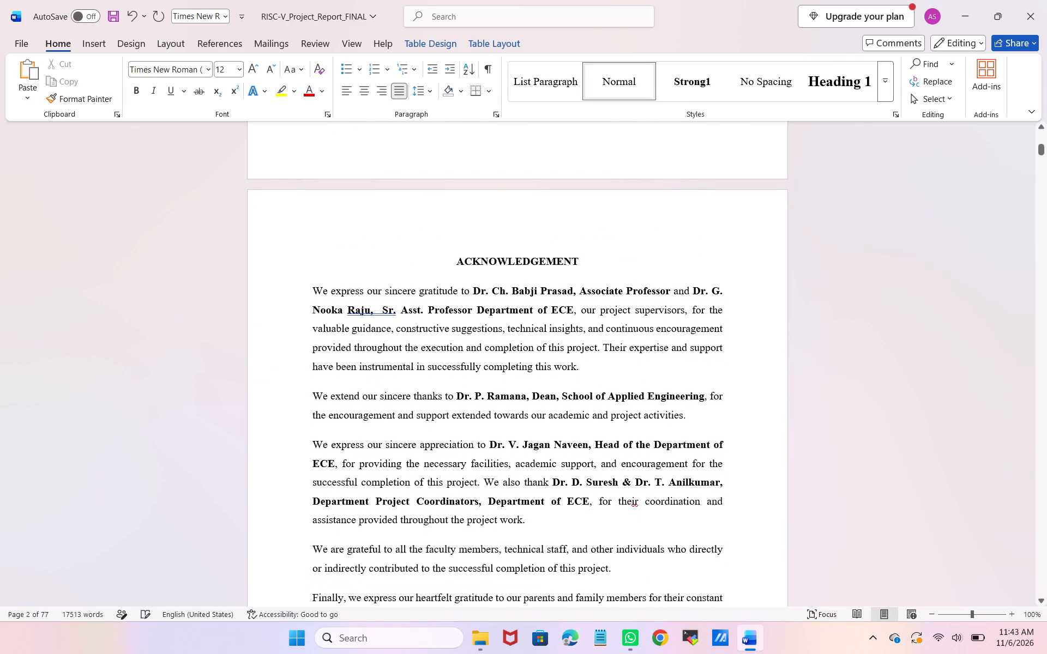
pyautogui.scroll(-1, 396, 331)
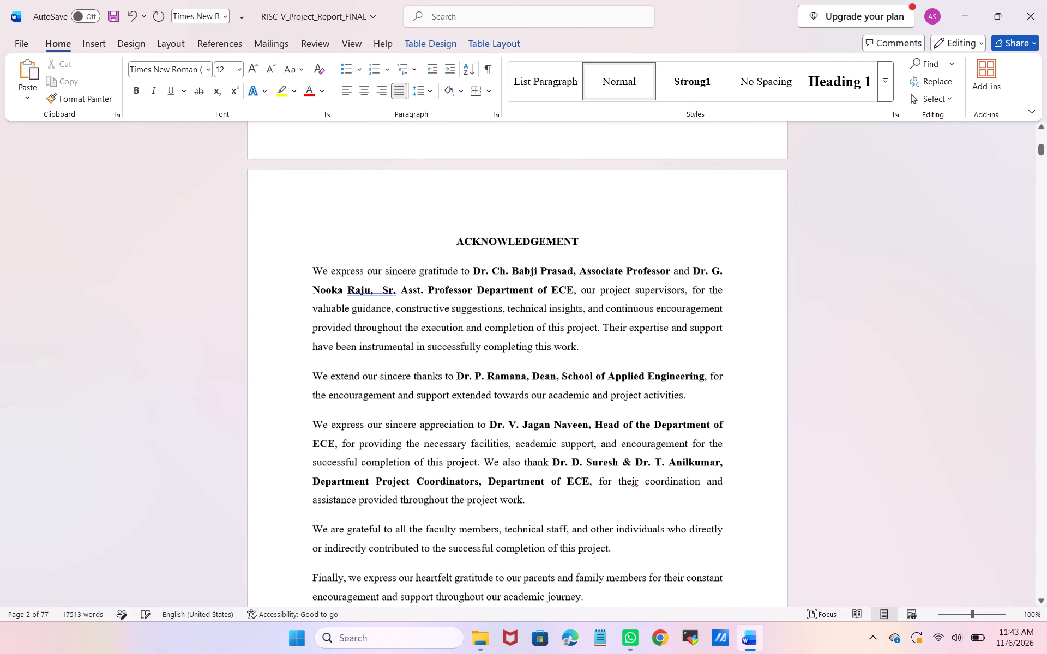
pyautogui.scroll(-2, 396, 331)
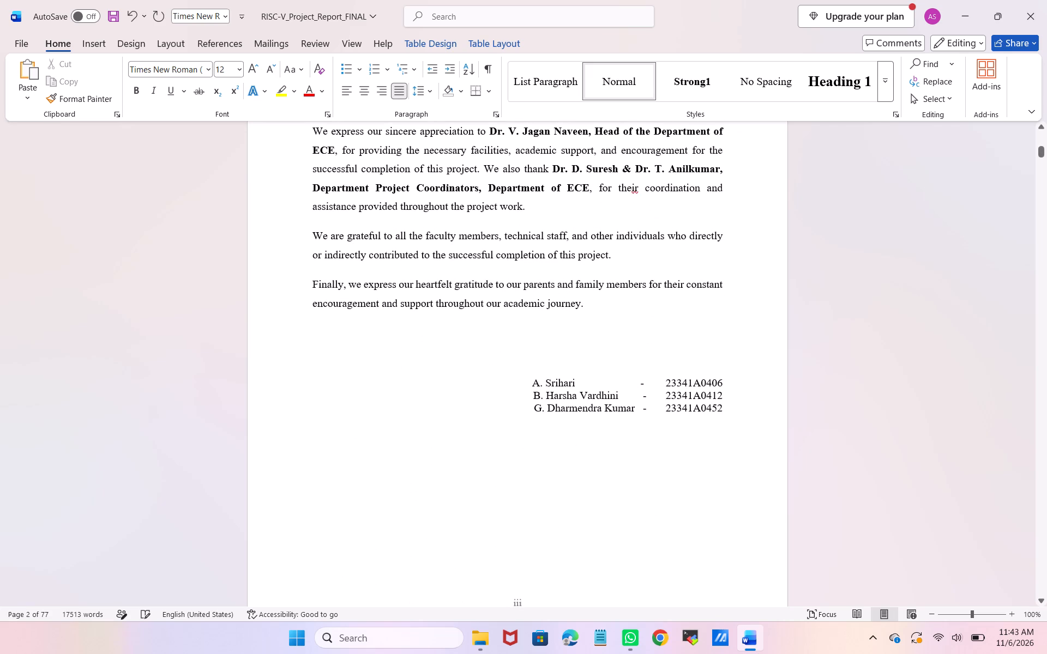
pyautogui.scroll(1, 396, 331)
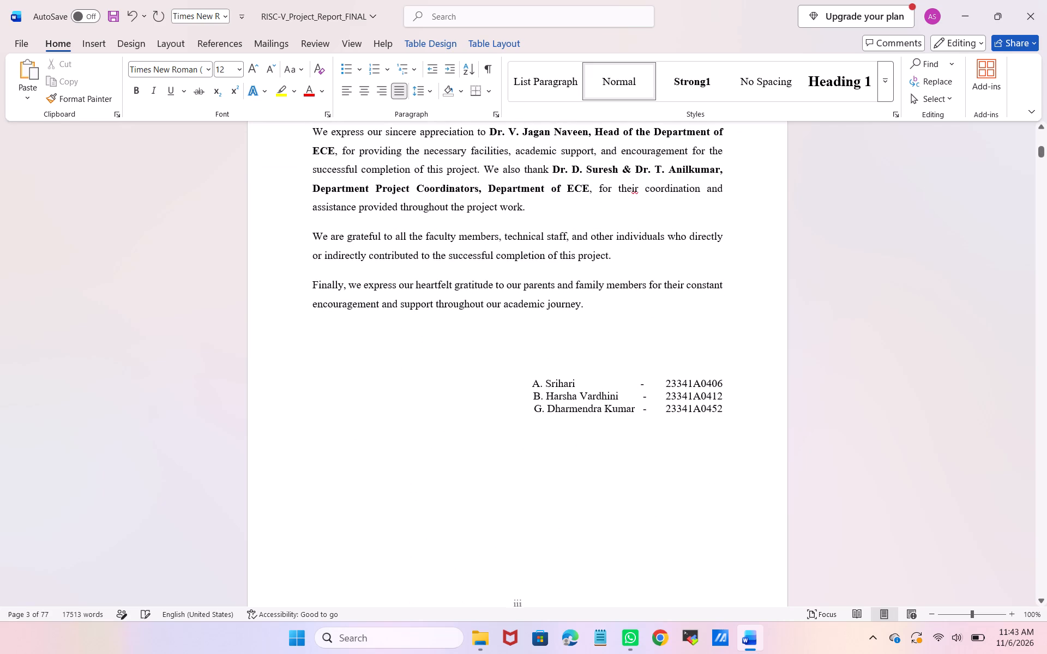
pyautogui.scroll(1, 396, 331)
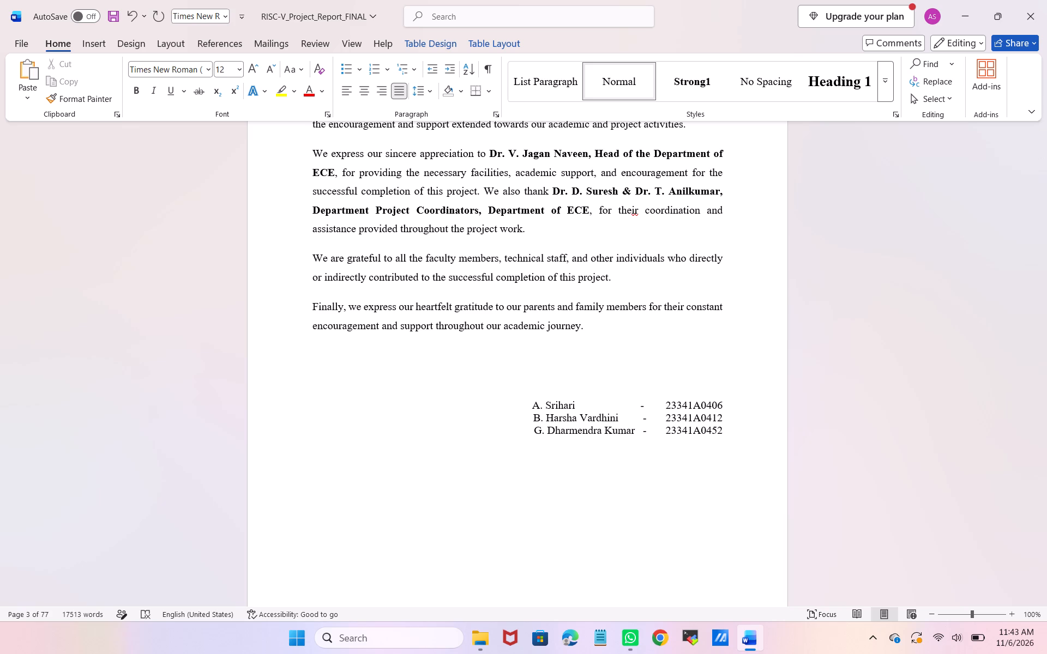
pyautogui.scroll(-3, 396, 331)
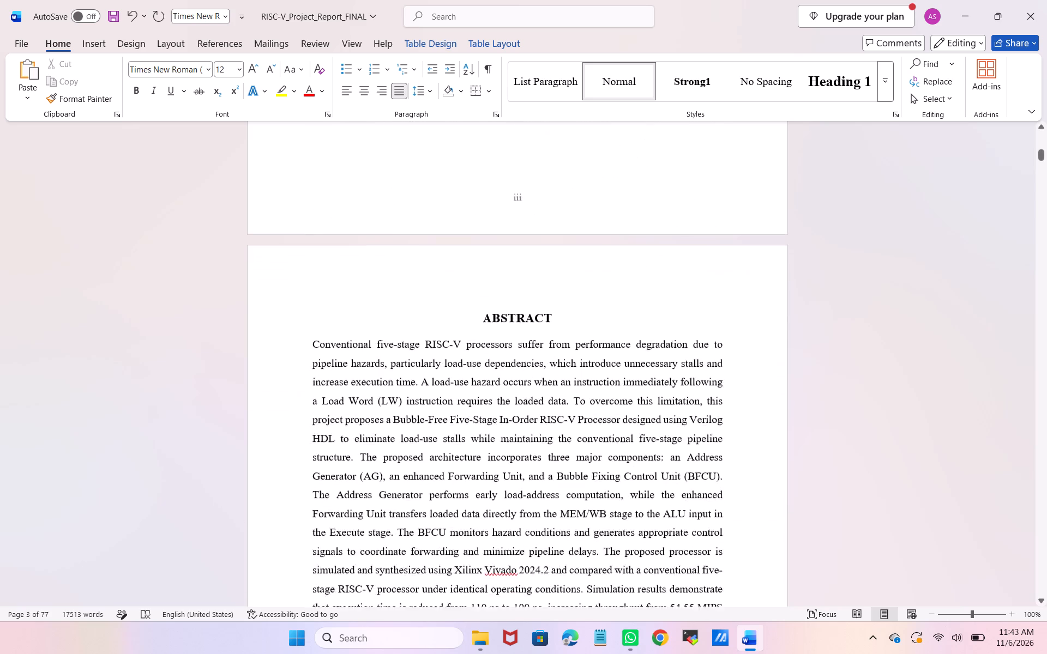
pyautogui.scroll(-1, 396, 331)
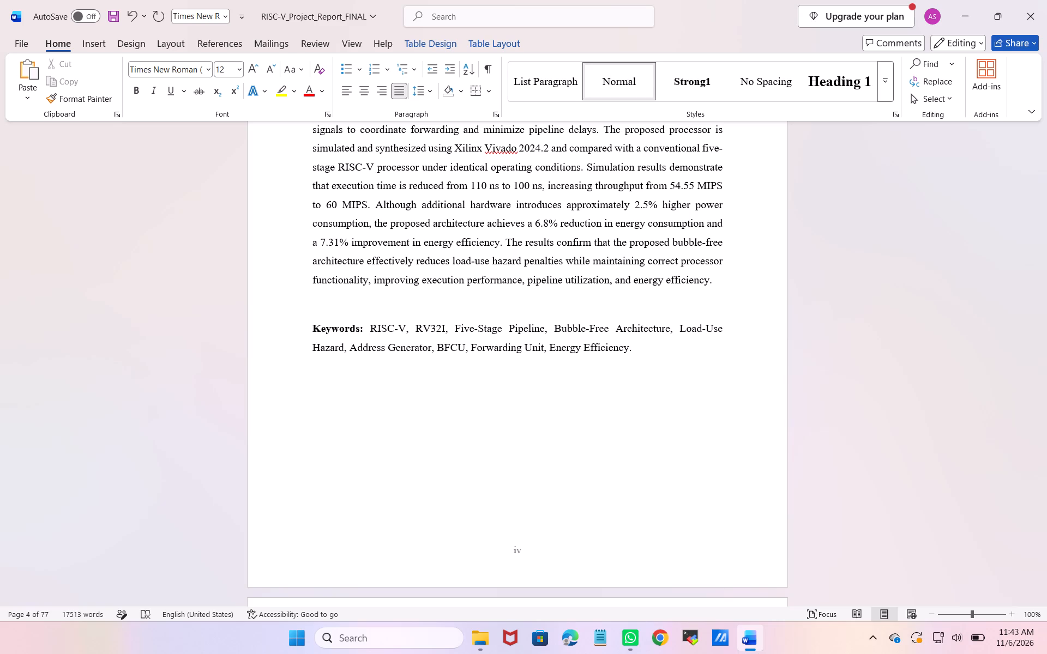
# Examine the table of contents entries and their page numbers, from the front matter through the Proposed Methodology chapter.
pyautogui.scroll(-3, 396, 331)
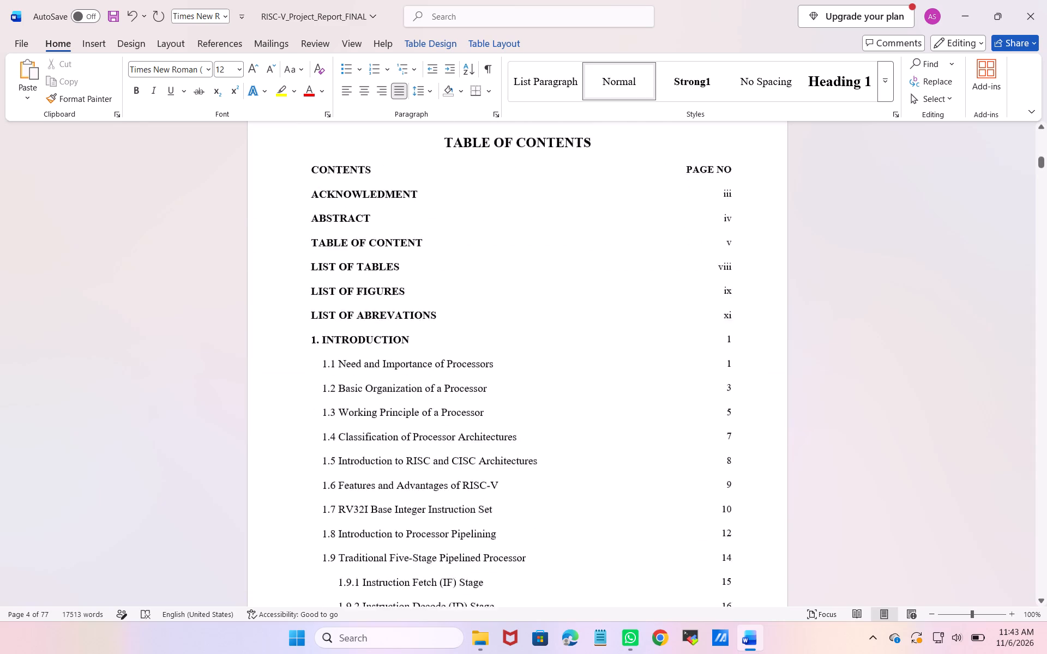
pyautogui.scroll(-2, 396, 331)
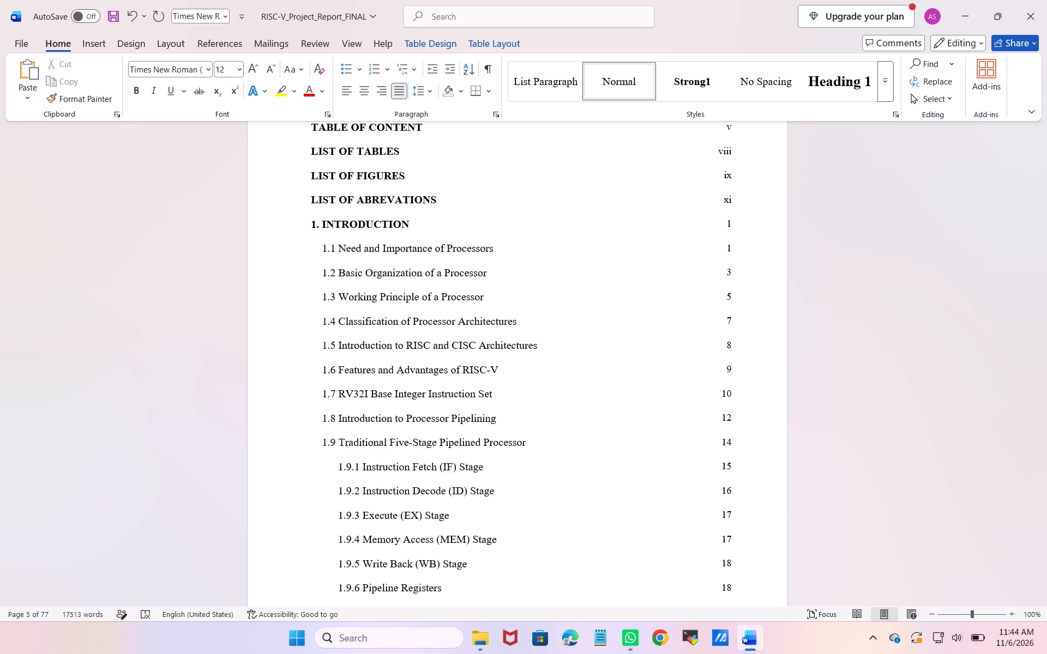
pyautogui.scroll(-1, 745, 253)
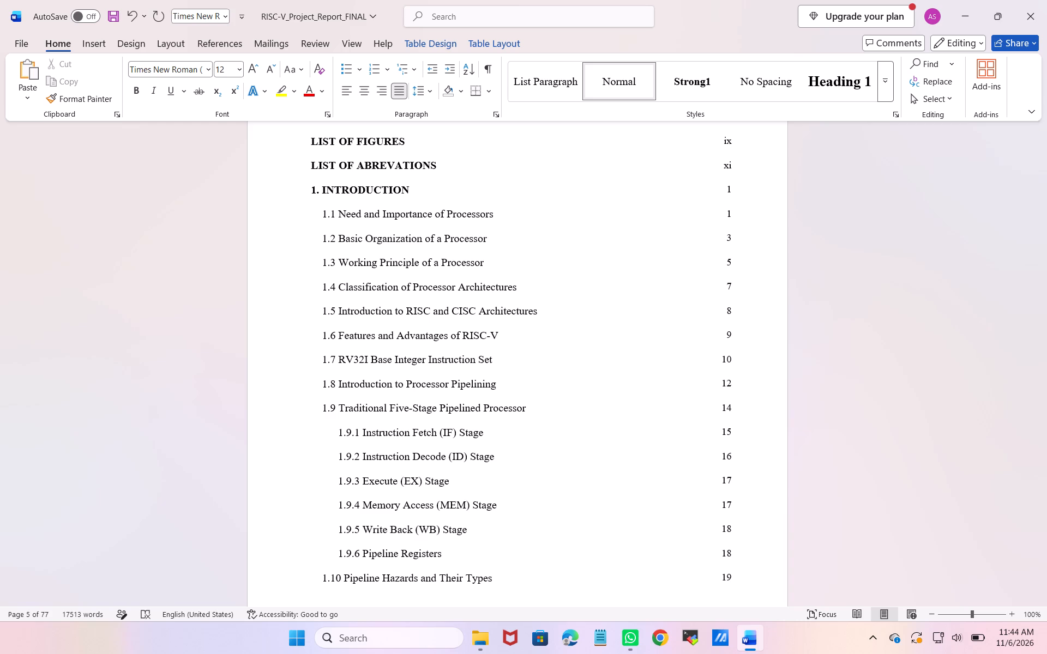
pyautogui.scroll(-1, 745, 253)
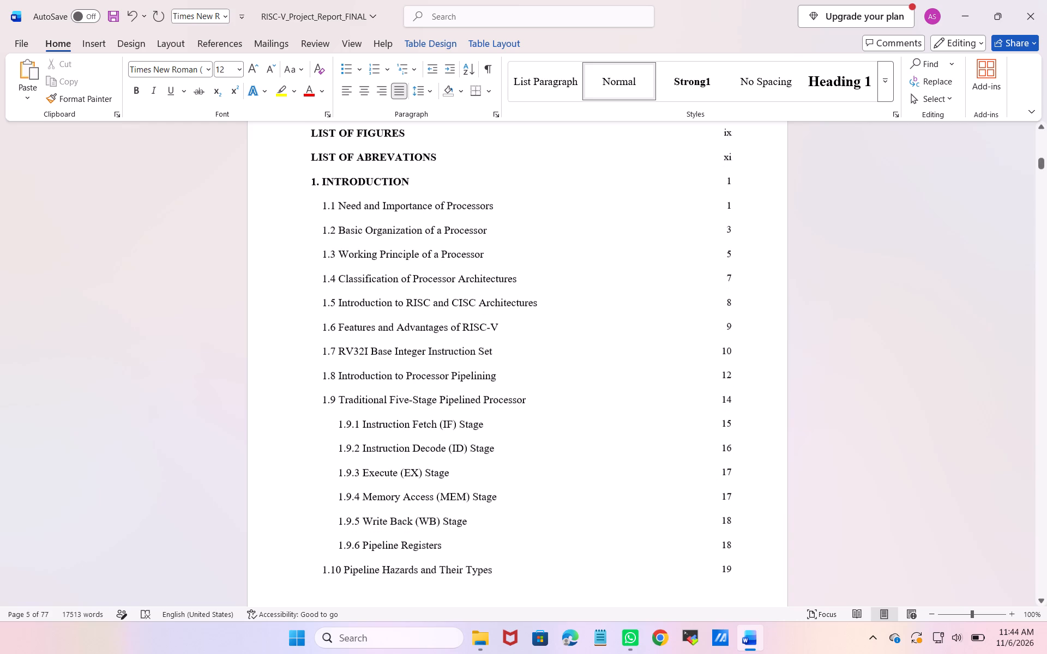
pyautogui.scroll(-1, 745, 253)
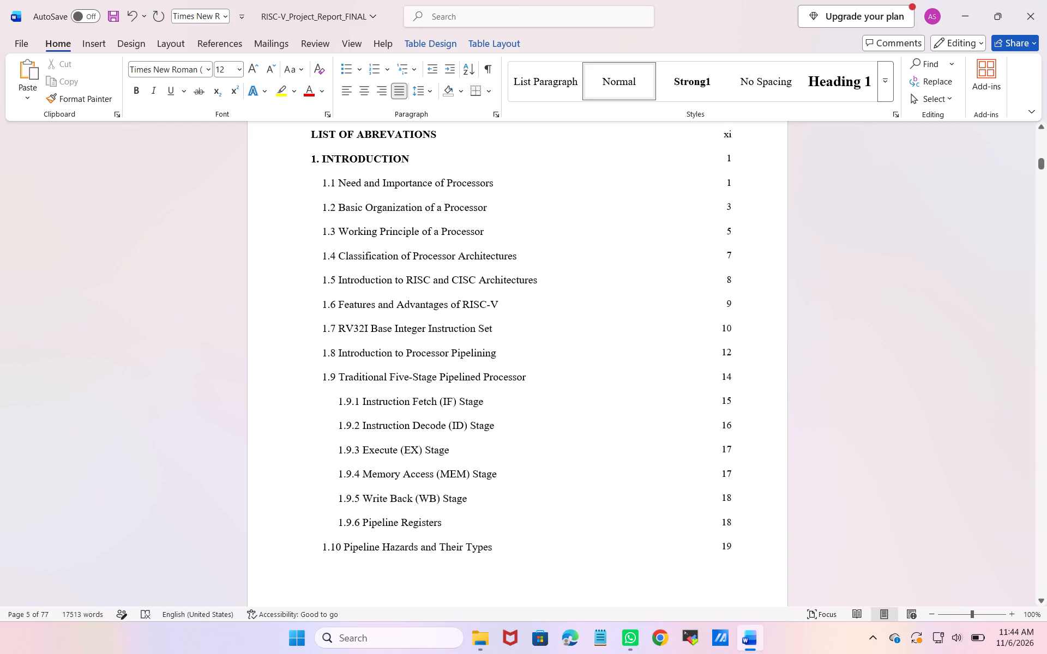
pyautogui.scroll(-1, 745, 253)
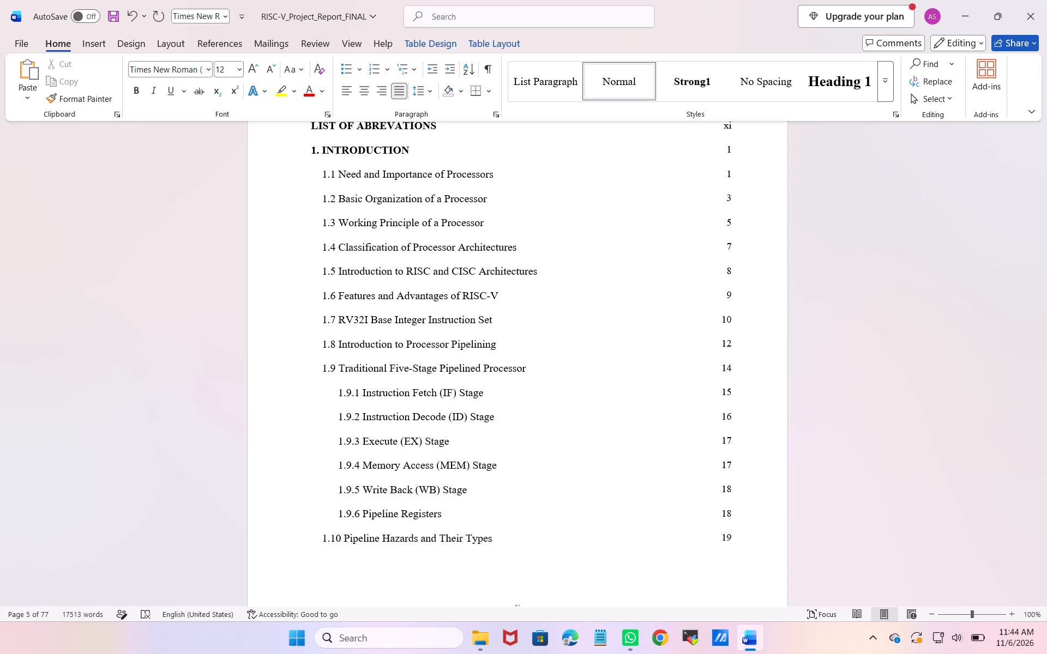
pyautogui.scroll(-1, 745, 253)
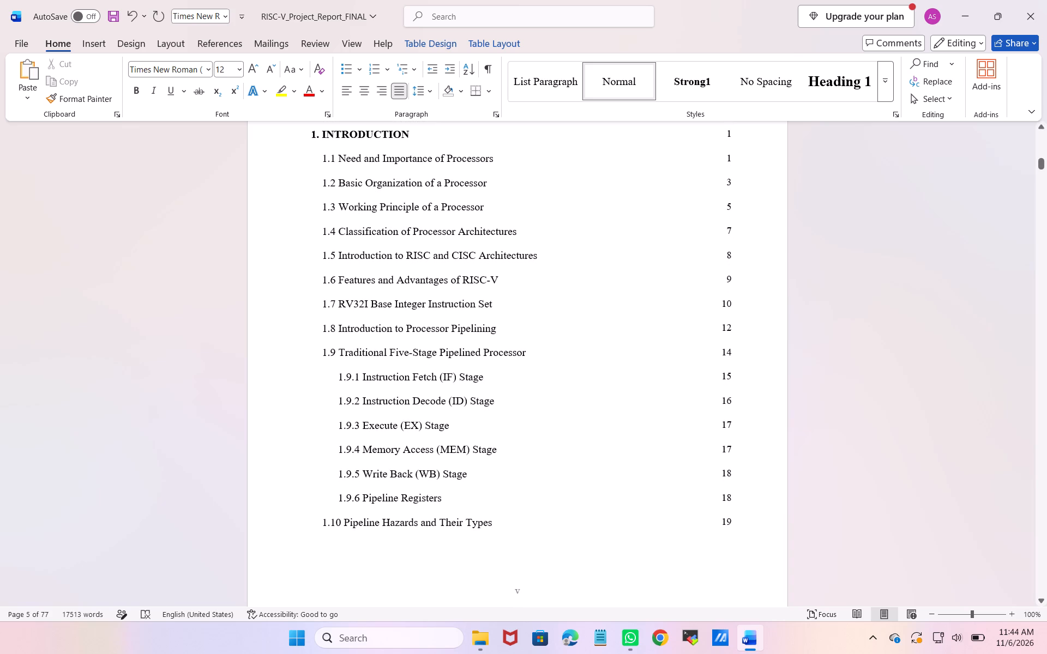
pyautogui.scroll(-2, 745, 253)
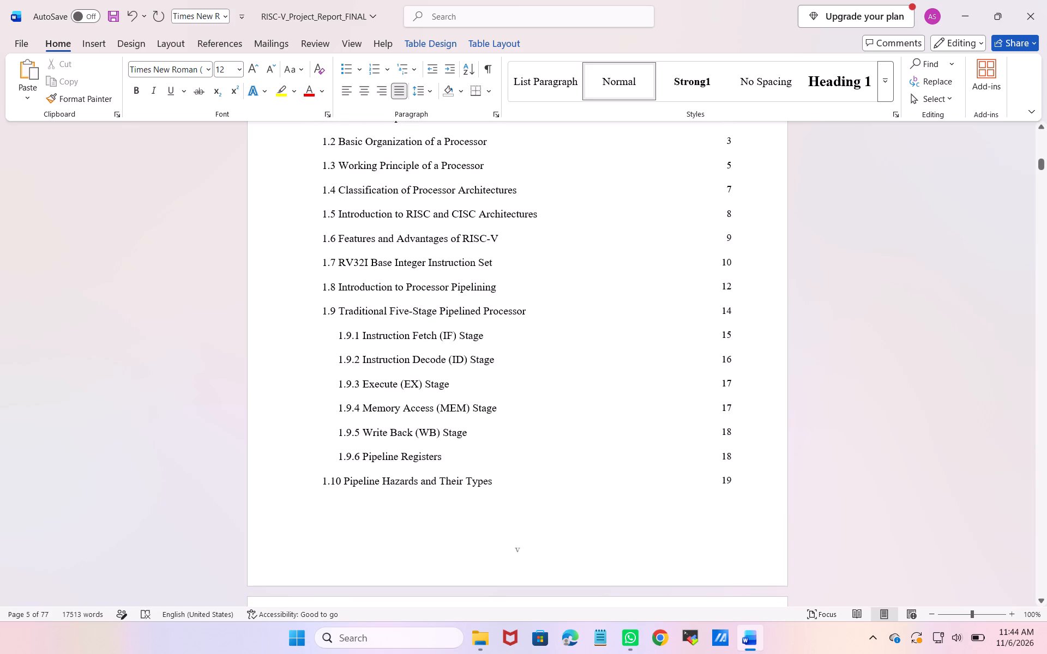
pyautogui.scroll(-1, 745, 253)
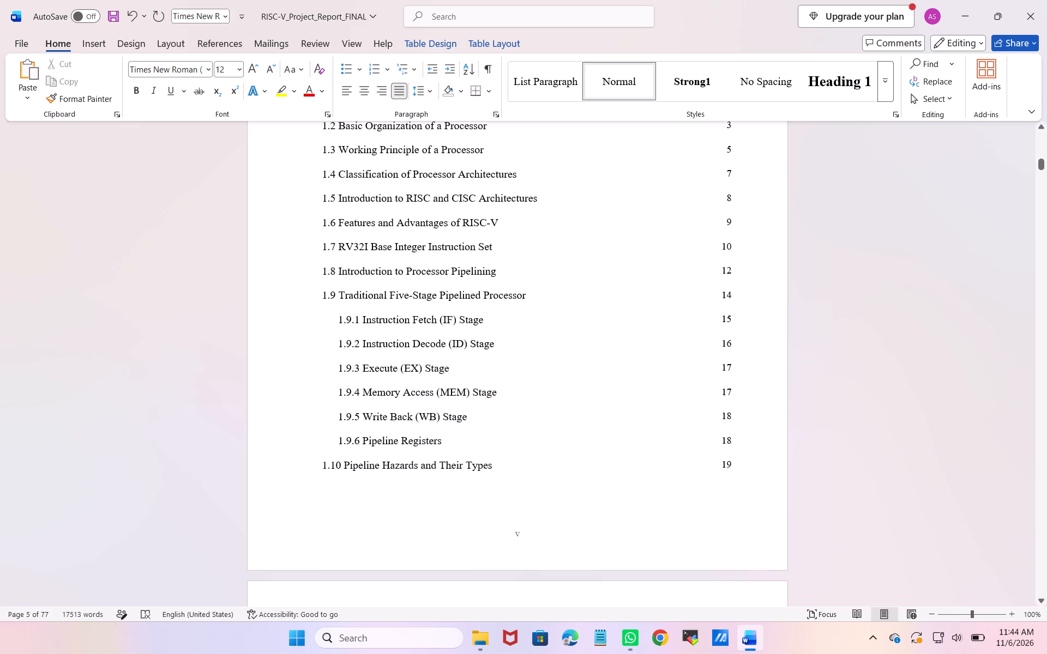
pyautogui.scroll(-1, 743, 255)
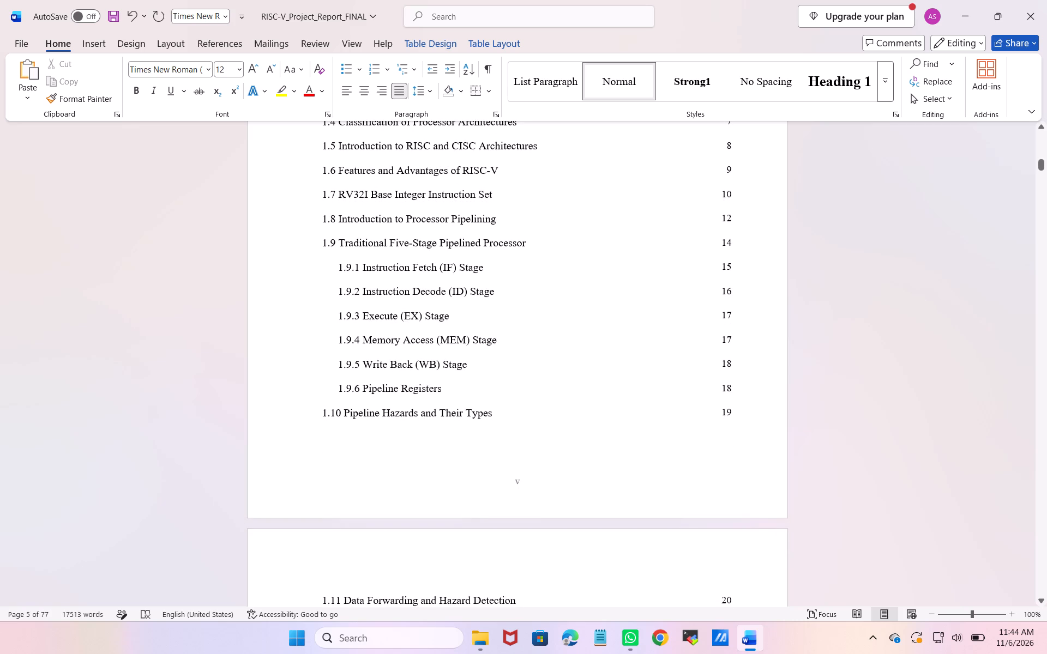
pyautogui.scroll(-1, 743, 255)
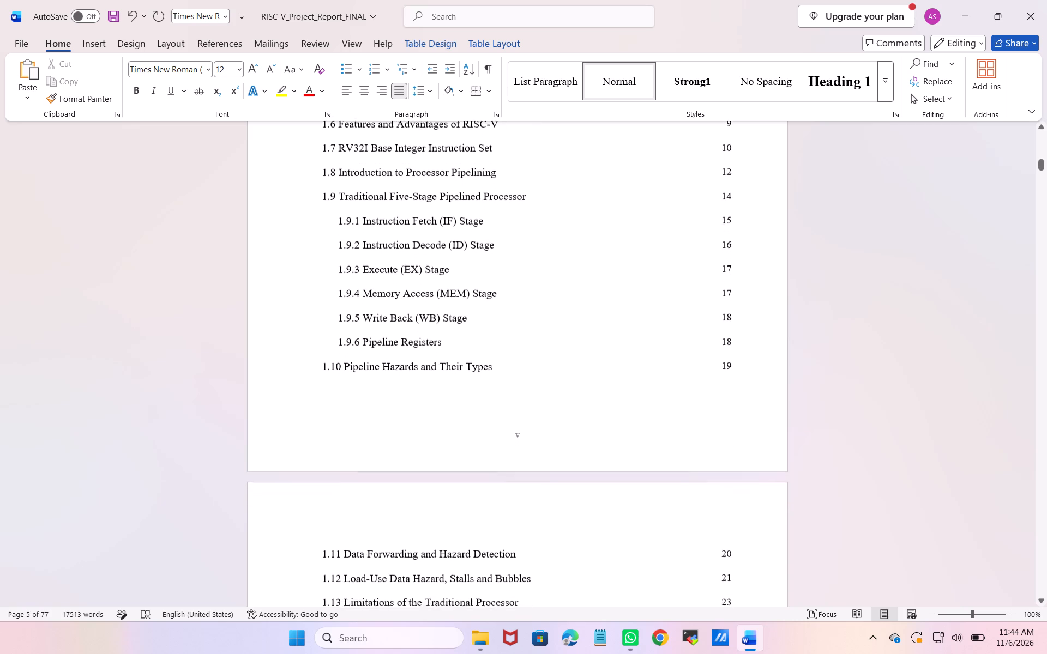
pyautogui.scroll(-2, 743, 255)
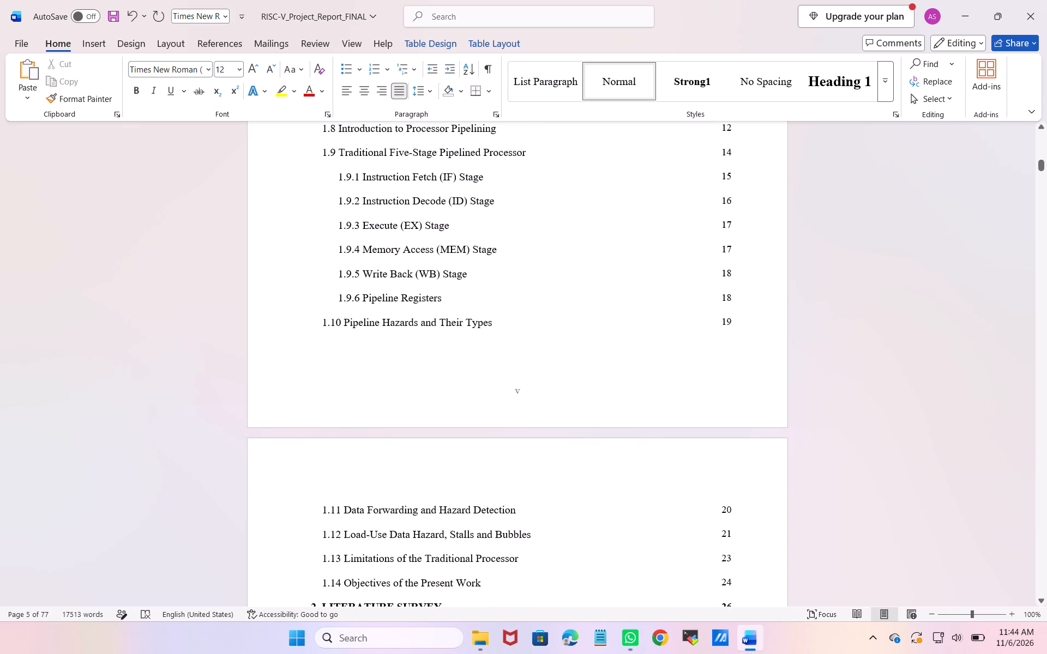
pyautogui.scroll(-1, 743, 255)
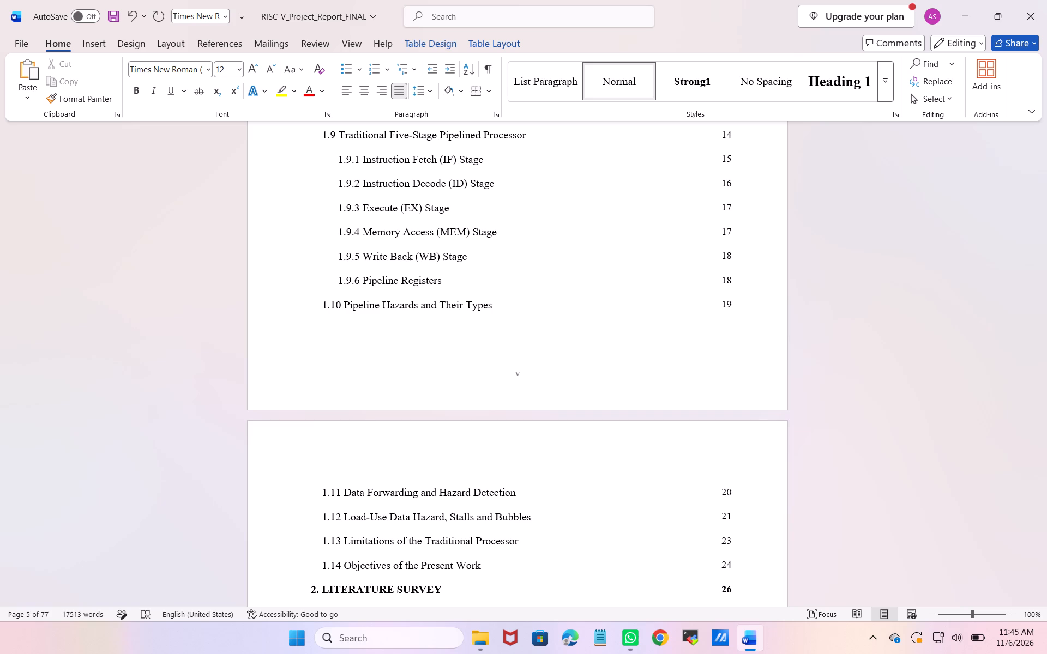
pyautogui.scroll(-2, 733, 181)
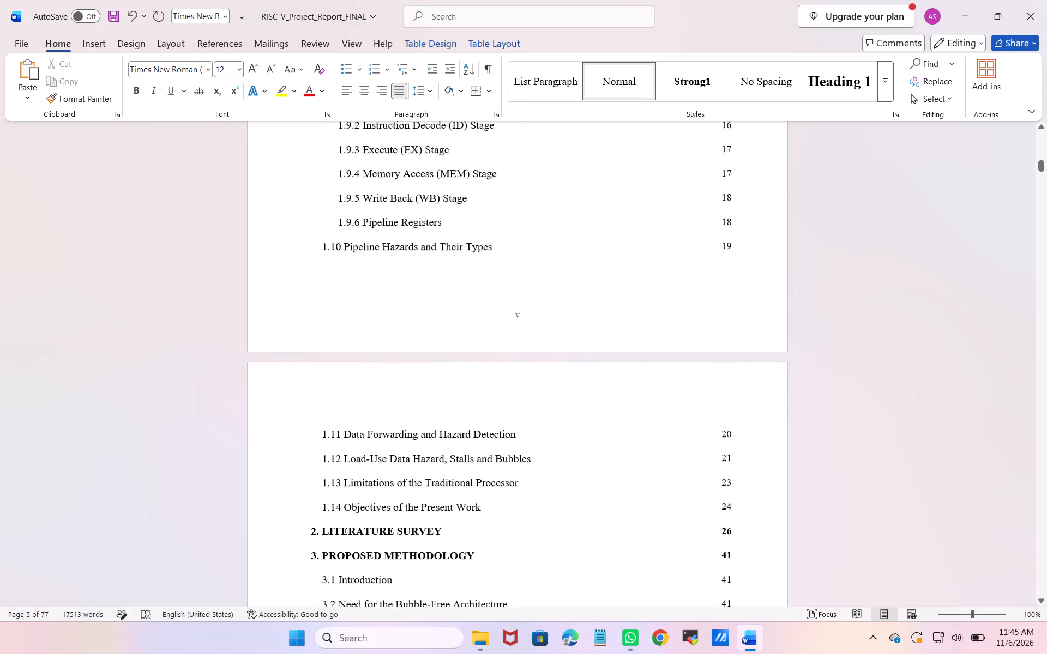
pyautogui.scroll(-1, 733, 181)
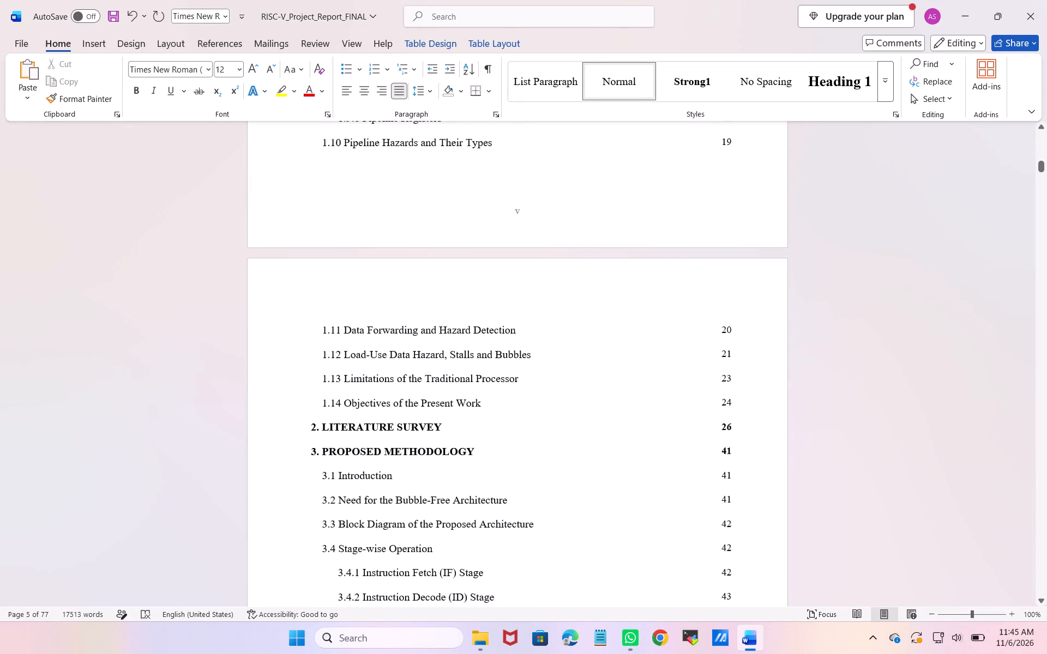
pyautogui.scroll(-1, 733, 181)
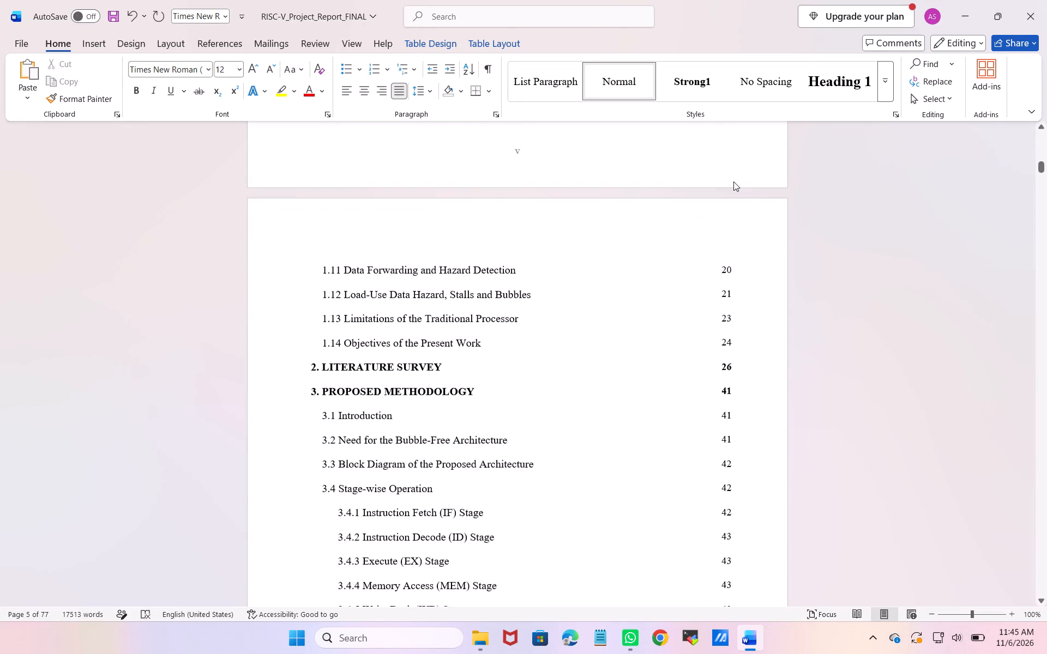
pyautogui.scroll(-2, 733, 181)
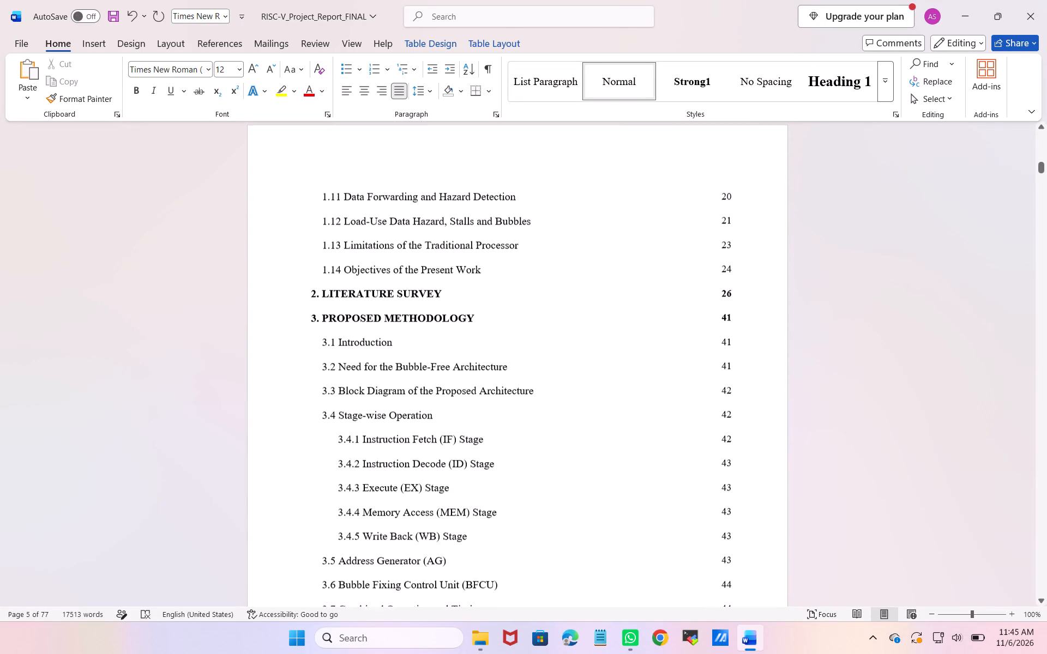
pyautogui.scroll(-1, 733, 181)
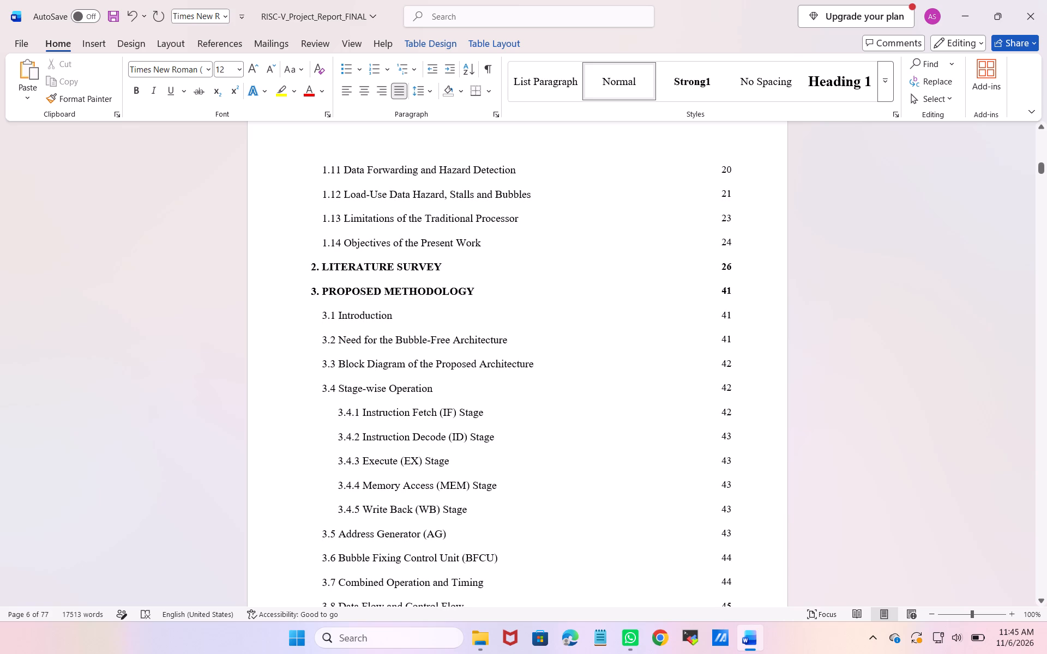
pyautogui.scroll(1, 733, 181)
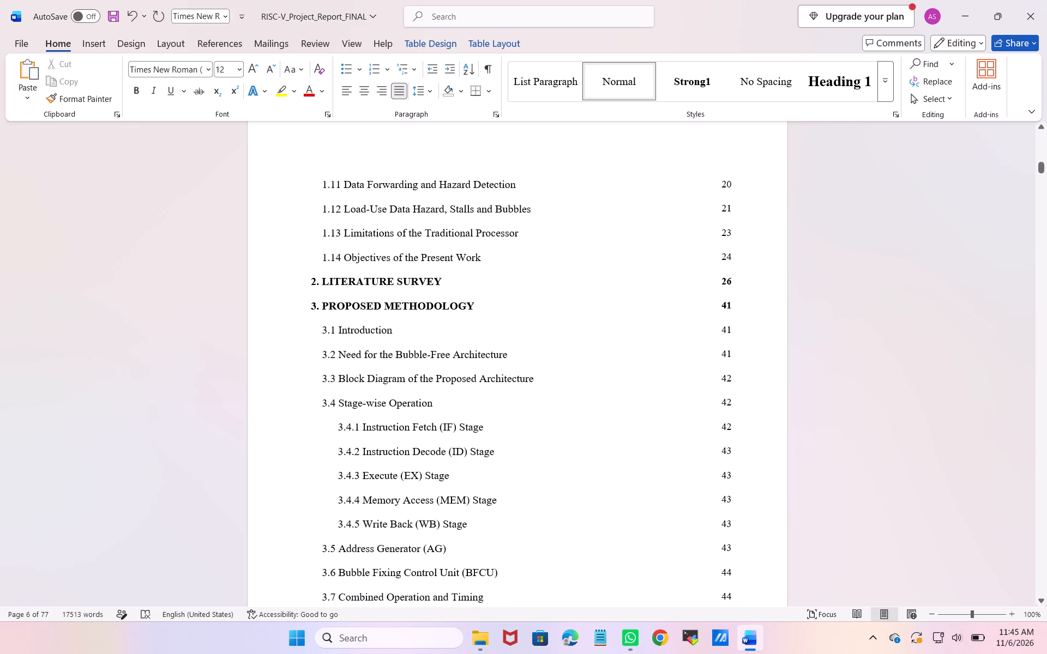
pyautogui.scroll(2, 733, 181)
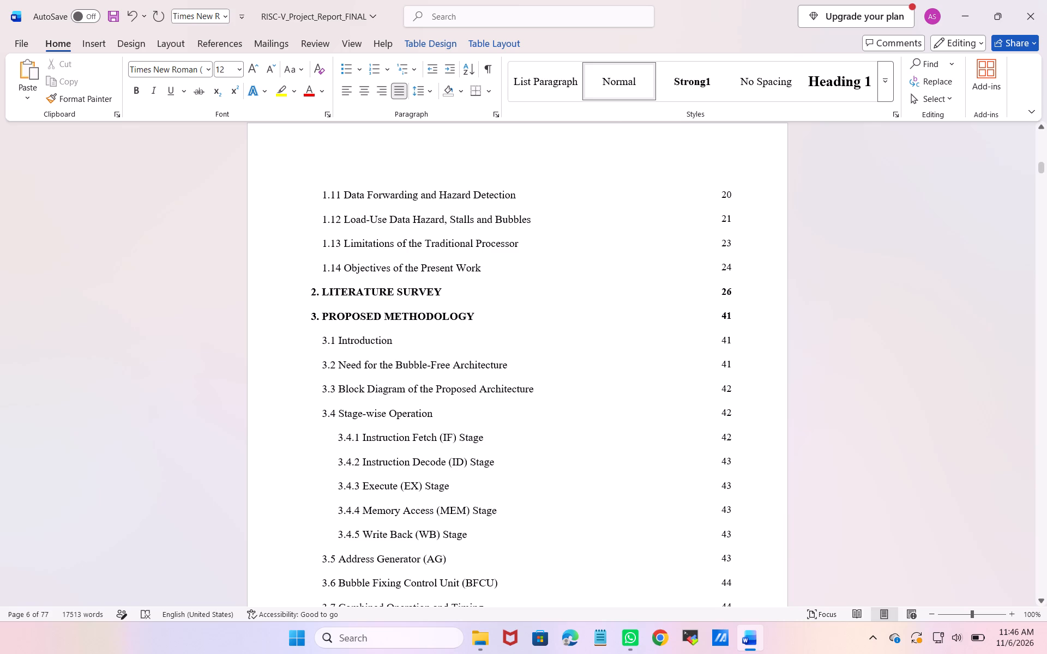
# Change the contents page number for "1.14 Objectives of the Present Work" to 25.
pyautogui.click(733, 267)
pyautogui.press('BackSpace')
pyautogui.press('5')
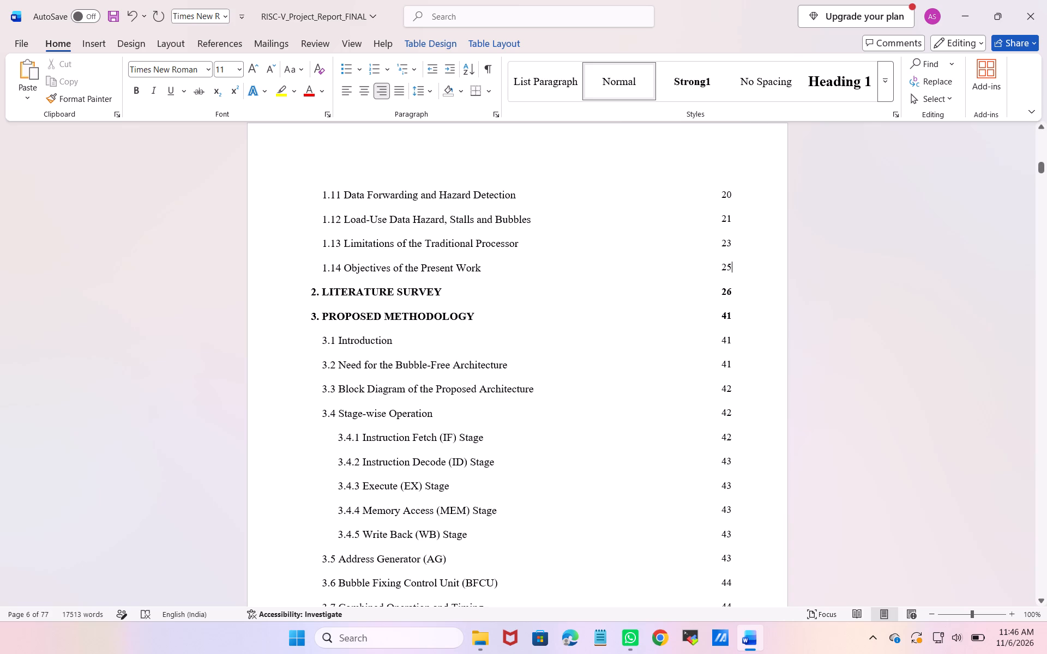
# Check the contents page numbers entry by entry for the Literature Survey and Proposed Methodology chapters, through section 3.9.
pyautogui.scroll(-1, 738, 323)
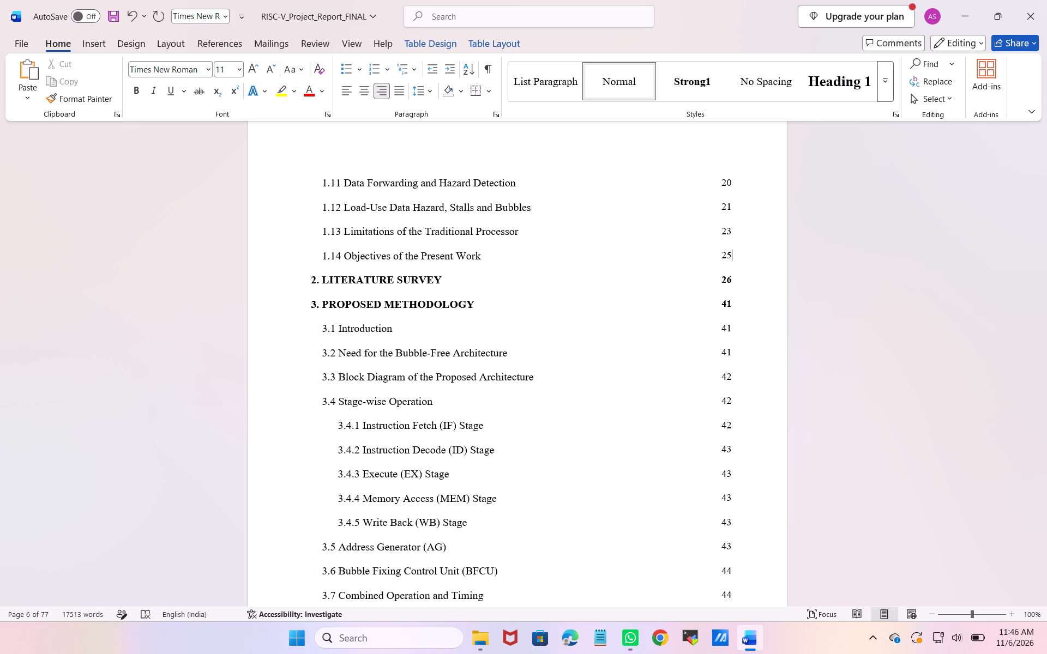
pyautogui.press('Down')
pyautogui.press('Down')
pyautogui.press('Down')
pyautogui.press('Down')
pyautogui.press('Down')
pyautogui.press('Down')
pyautogui.press('Down')
pyautogui.press('Down')
pyautogui.press('Down')
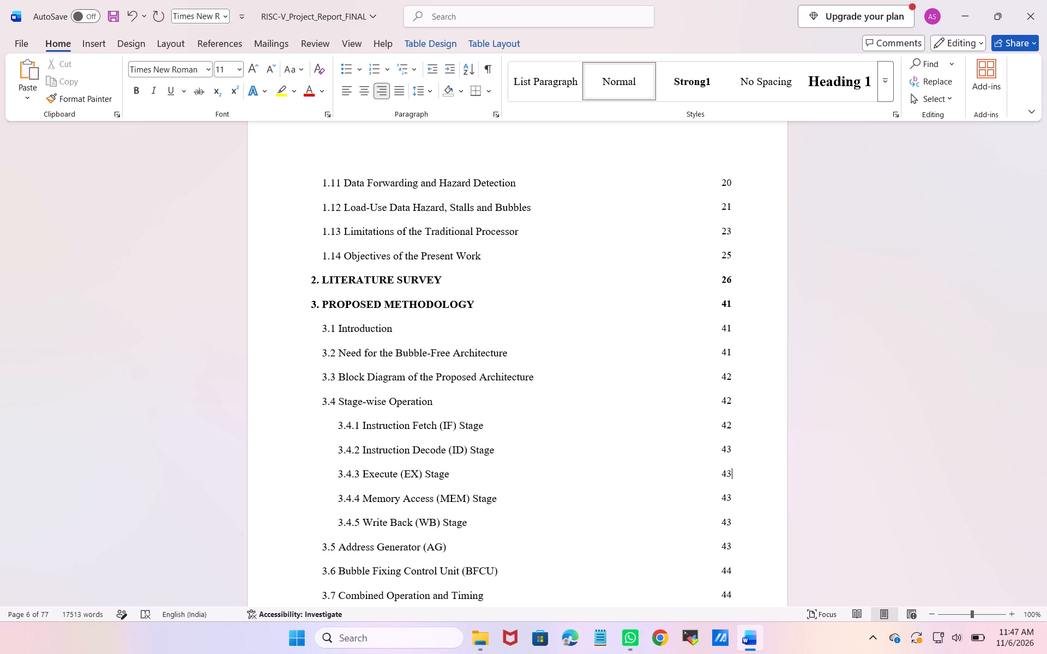
pyautogui.press('Down')
pyautogui.press('Down')
pyautogui.press('Down')
pyautogui.press('Down')
pyautogui.scroll(-1, 738, 323)
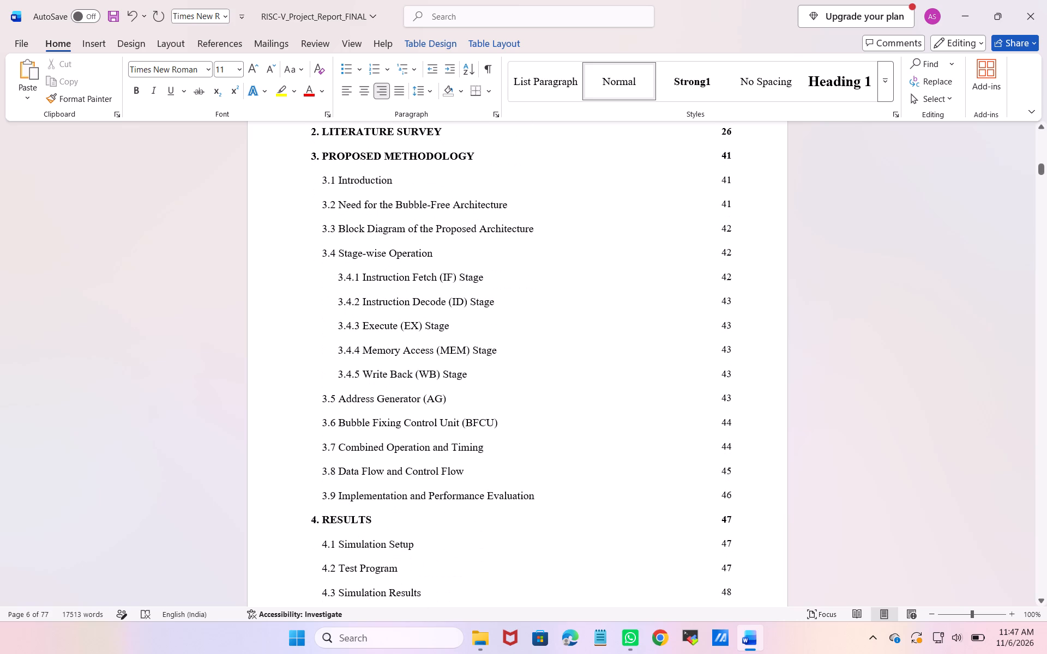
pyautogui.press('Down')
pyautogui.press('Down')
pyautogui.press('Down')
# Check the contents page numbers for the Results chapter, from its heading through section 4.3 and its subsections.
pyautogui.press('Down')
pyautogui.press('Down')
pyautogui.press('Down')
pyautogui.press('Down')
pyautogui.scroll(-3, 738, 323)
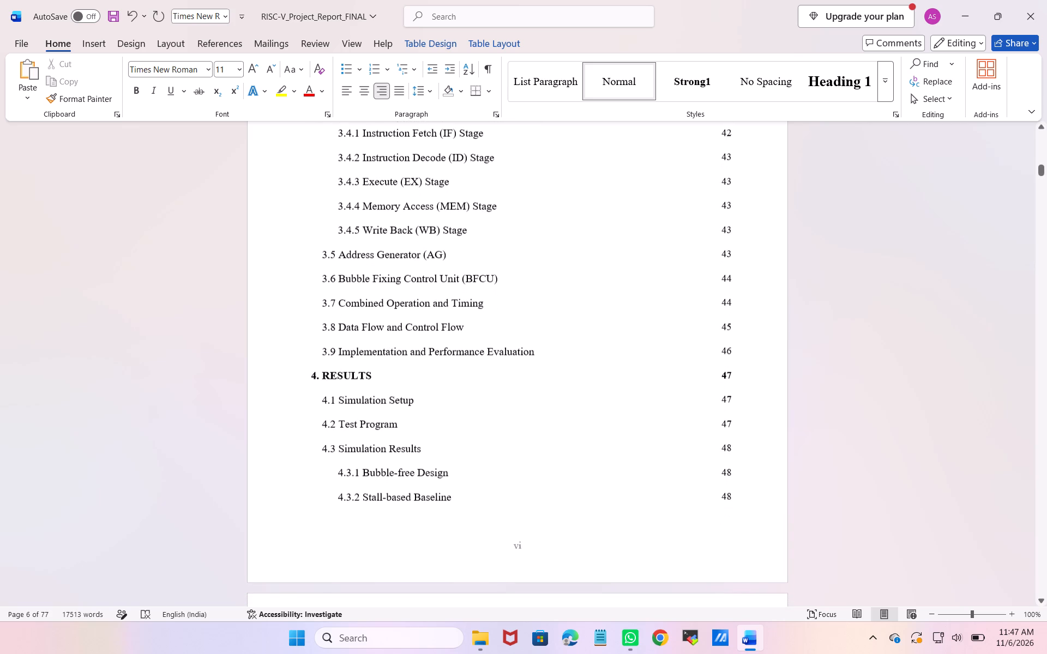
pyautogui.scroll(-4, 738, 323)
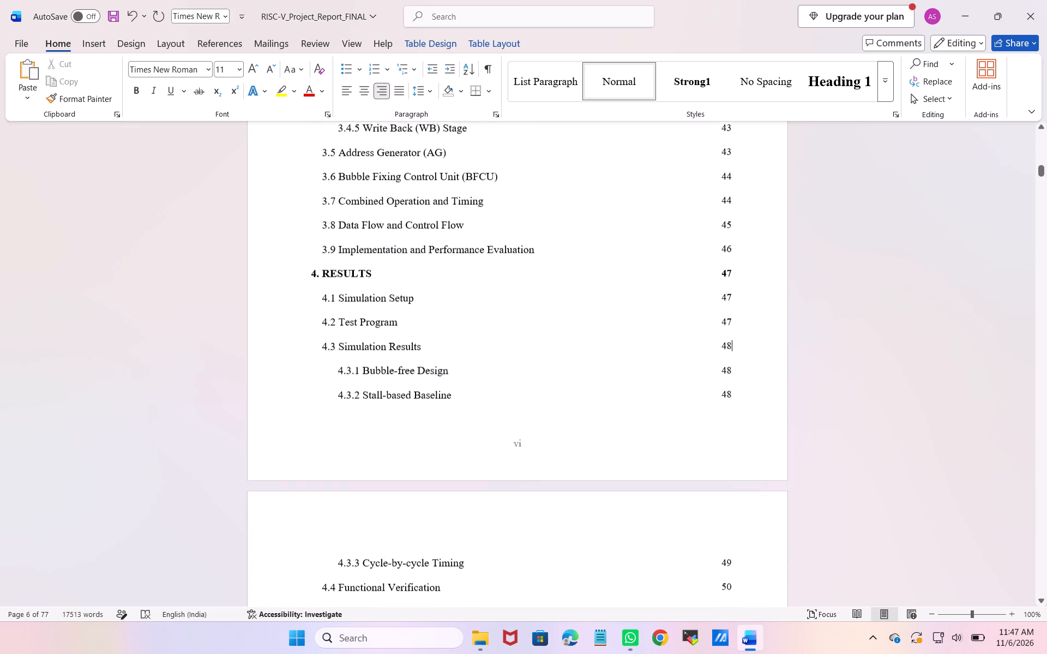
pyautogui.scroll(-4, 738, 323)
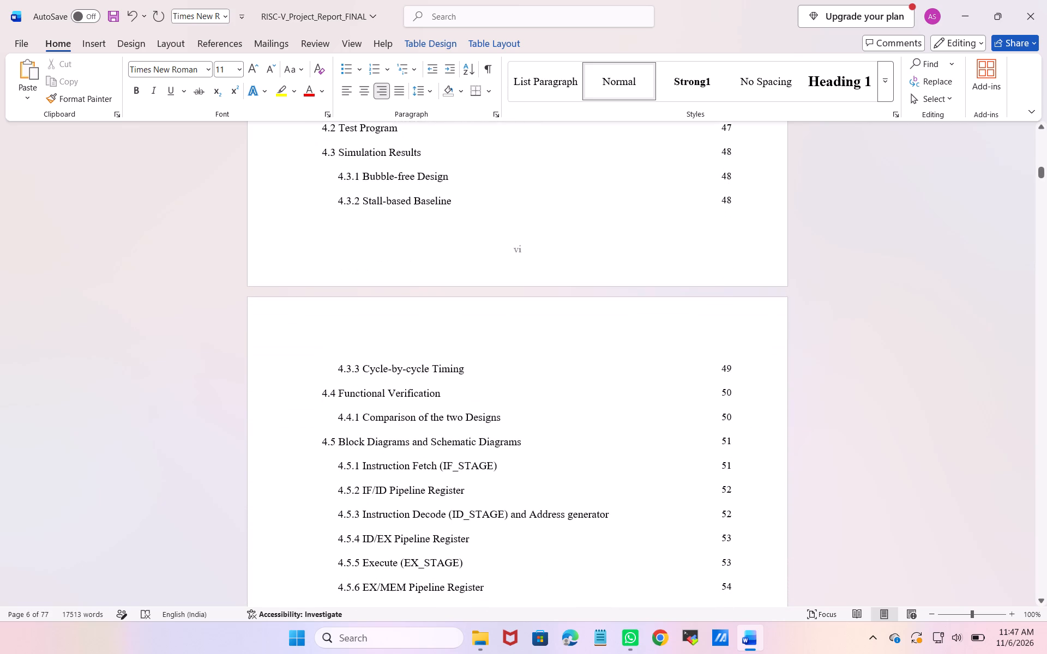
# Check the contents page numbers from 4.3.3 onward and set "4.5.3 Instruction Decode (ID_STAGE) and Address generator" to page 53.
pyautogui.click(733, 367)
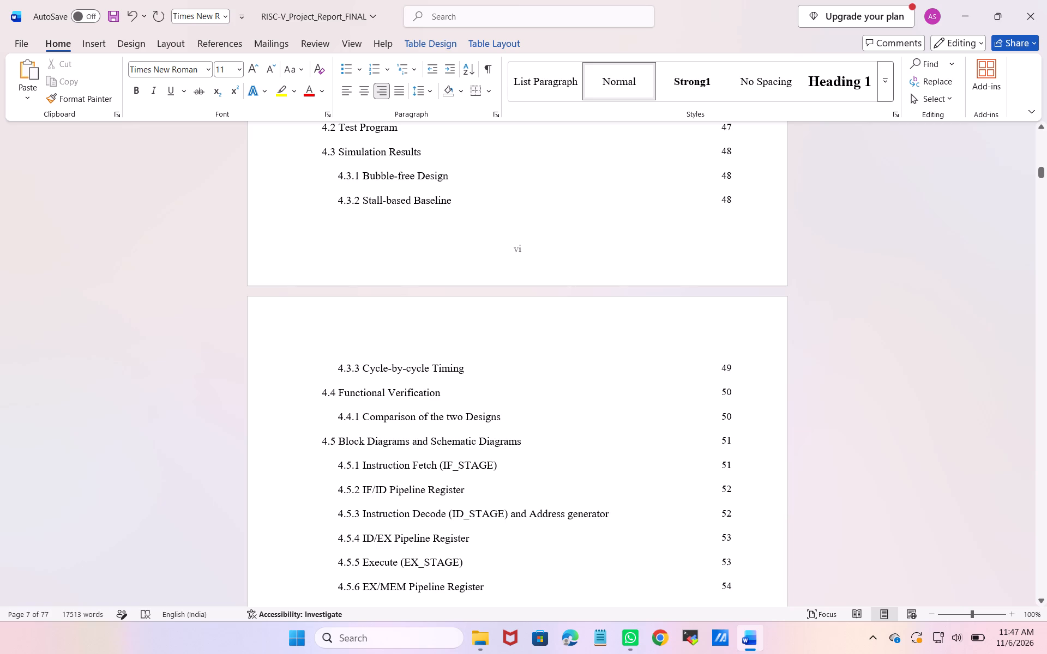
pyautogui.press('Down')
pyautogui.press('Down')
pyautogui.press('Down')
pyautogui.press('Down')
pyautogui.press('Down')
pyautogui.press('Up')
pyautogui.press('Up')
pyautogui.press('Down')
pyautogui.press('Down')
pyautogui.press('Down')
pyautogui.press('BackSpace')
pyautogui.press('3')
# Change the contents page number for "4.5.5 Execute (EX_STAGE)" to 54.
pyautogui.press('Down')
pyautogui.press('Down')
pyautogui.press('BackSpace')
pyautogui.press('4')
# Change the contents page number for "4.5.7 Memory Access (MEM_STAGE)" to 55.
pyautogui.press('Down')
pyautogui.scroll(-2, 733, 367)
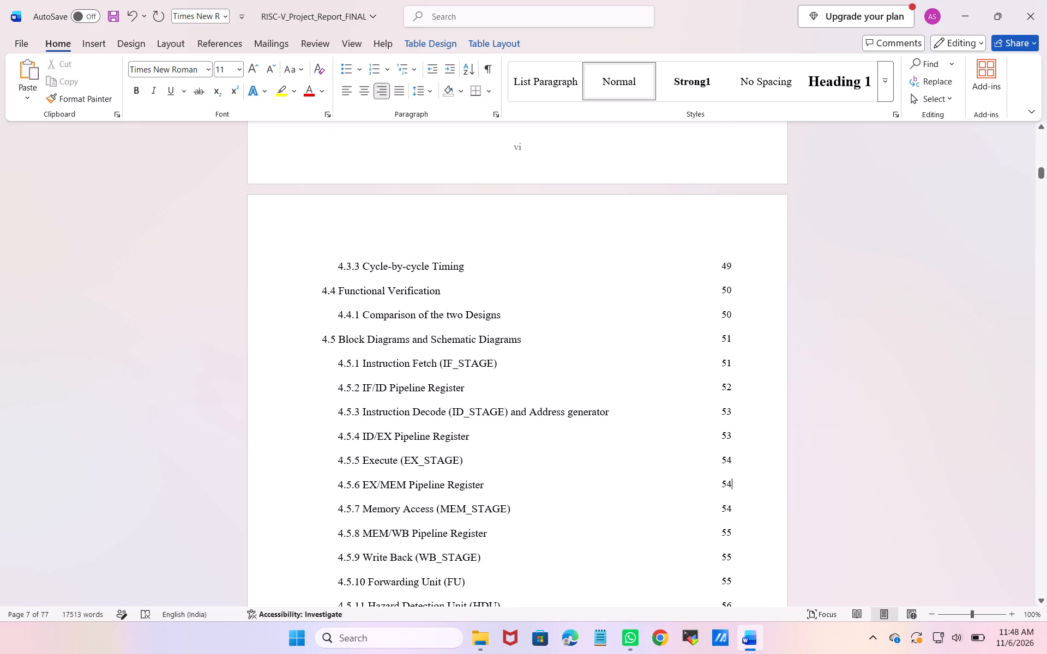
pyautogui.press('Down')
pyautogui.press('BackSpace')
pyautogui.press('5')
# Set the contents page numbers for "4.5.9 Write Back (WB_STAGE)" and "4.5.10 Forwarding Unit (FU)" to 56.
pyautogui.press('Down')
pyautogui.press('Down')
pyautogui.press('BackSpace')
pyautogui.press('6')
pyautogui.press('Down')
pyautogui.press('BackSpace')
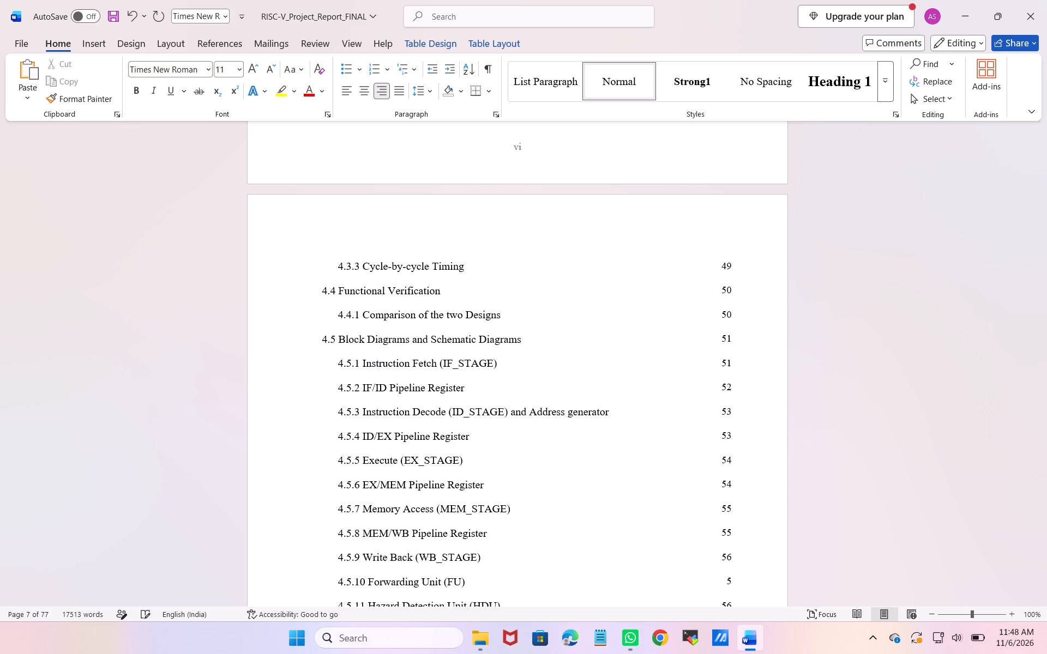
pyautogui.press('6')
# Set the contents page numbers for "4.5.11 Hazard Detection Unit (HDU)" and "4.5.12 Bubble-Mitigation Control Unit (BMCU)" to 57.
pyautogui.press('Down')
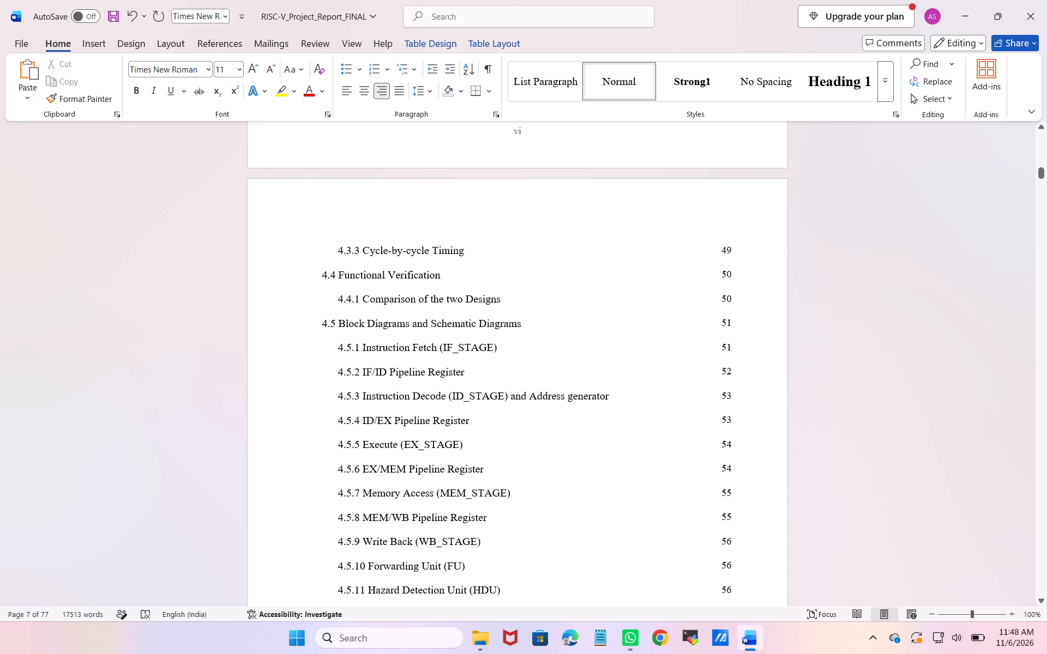
pyautogui.press('BackSpace')
pyautogui.scroll(-1, 733, 367)
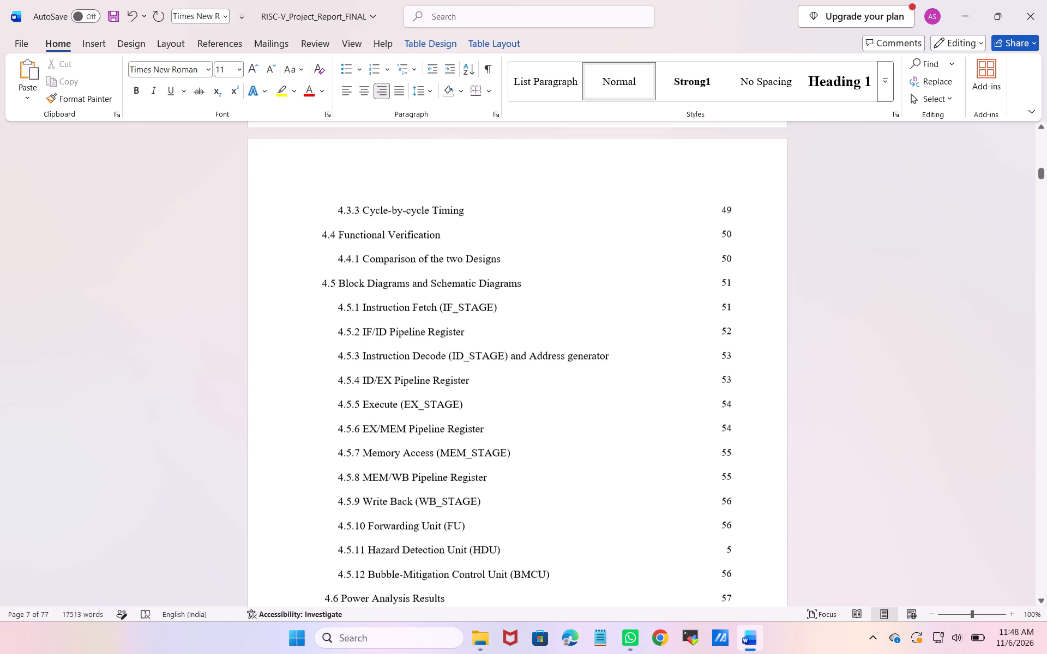
pyautogui.scroll(-1, 733, 367)
pyautogui.press('7')
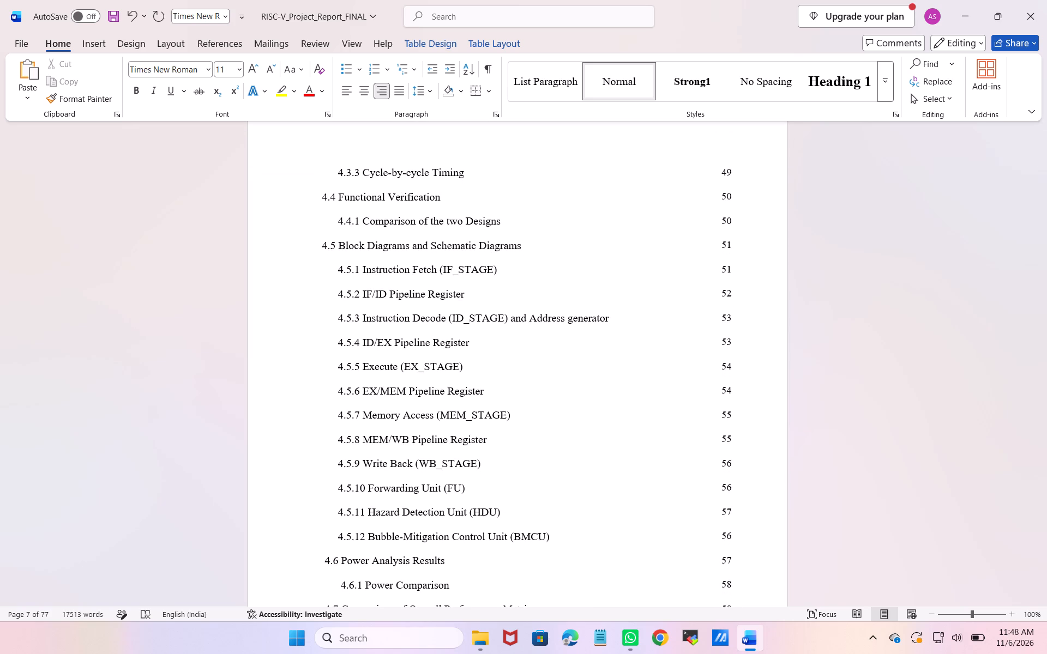
pyautogui.press('Down')
pyautogui.press('BackSpace')
pyautogui.press('7')
# Set the contents page numbers for "4.6 Power Analysis Results" to 58 and "4.6.1 Power Comparison" to 59.
pyautogui.press('Down')
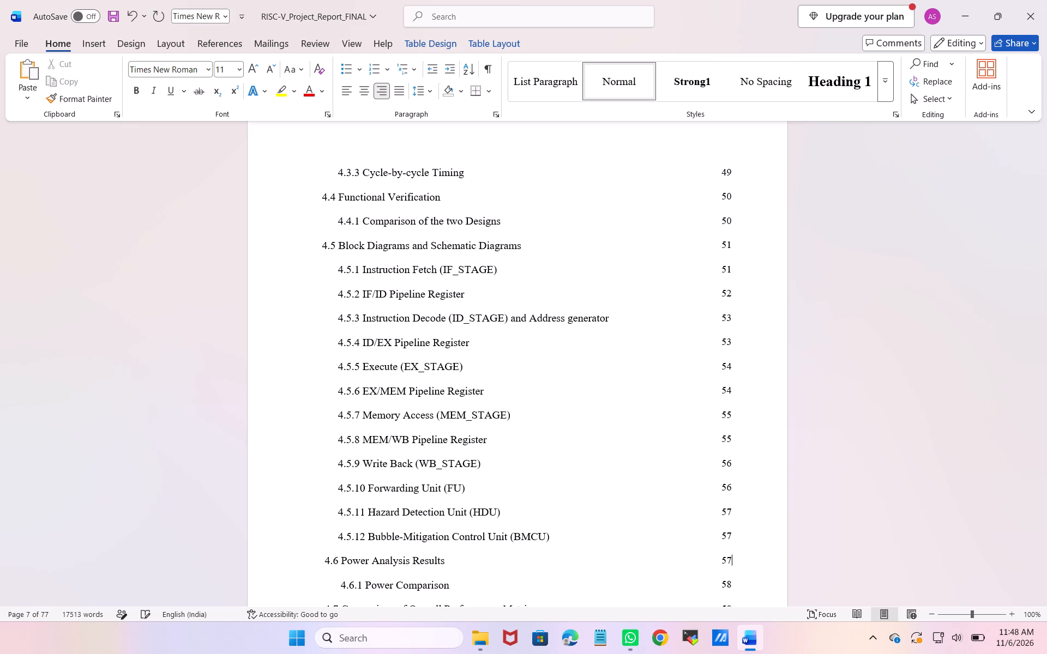
pyautogui.press('+')
pyautogui.press('BackSpace')
pyautogui.press('BackSpace')
pyautogui.press('8')
pyautogui.press('Down')
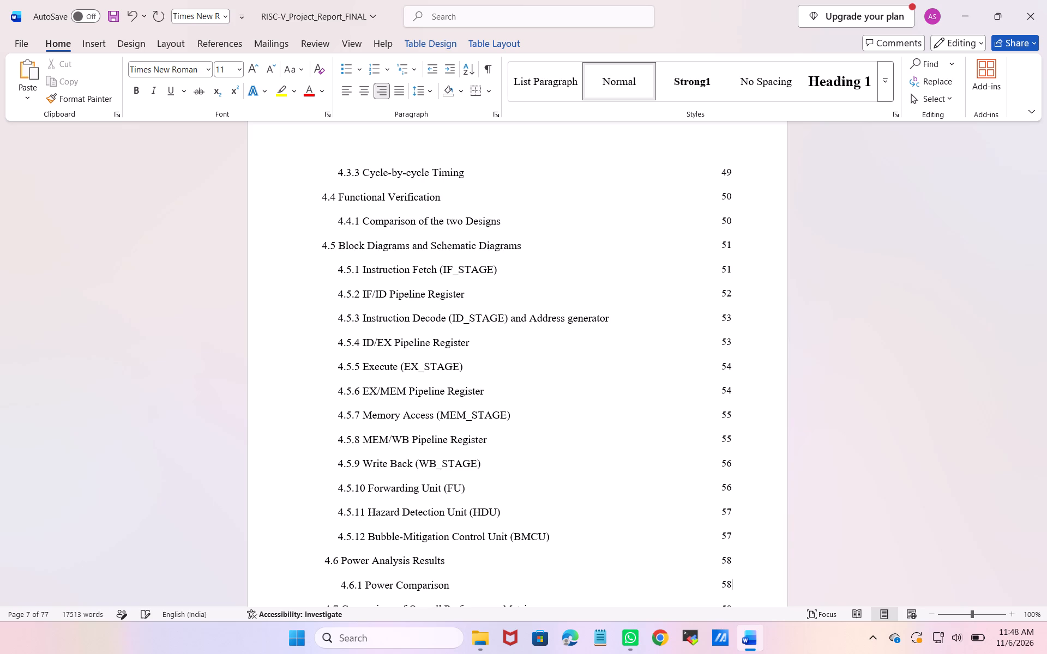
pyautogui.press('BackSpace')
pyautogui.press('9')
# Set the contents page numbers for sections 4.7, 4.8 and "4.8.1 Throughput Calculation" to 60.
pyautogui.press('Down')
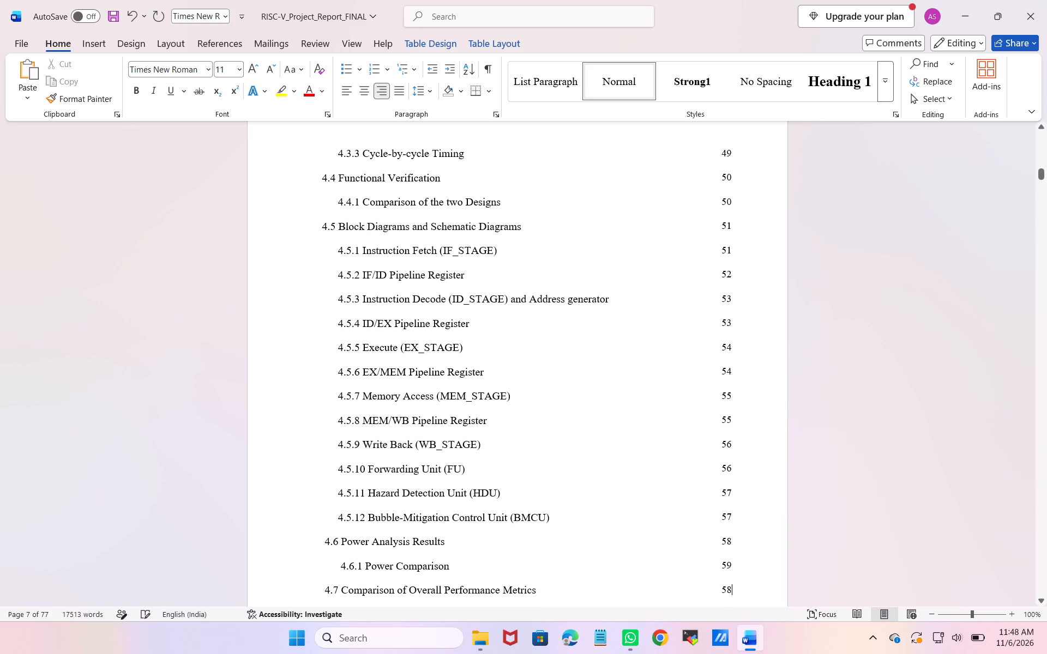
pyautogui.press('BackSpace')
pyautogui.press('BackSpace')
pyautogui.scroll(-1, 733, 367)
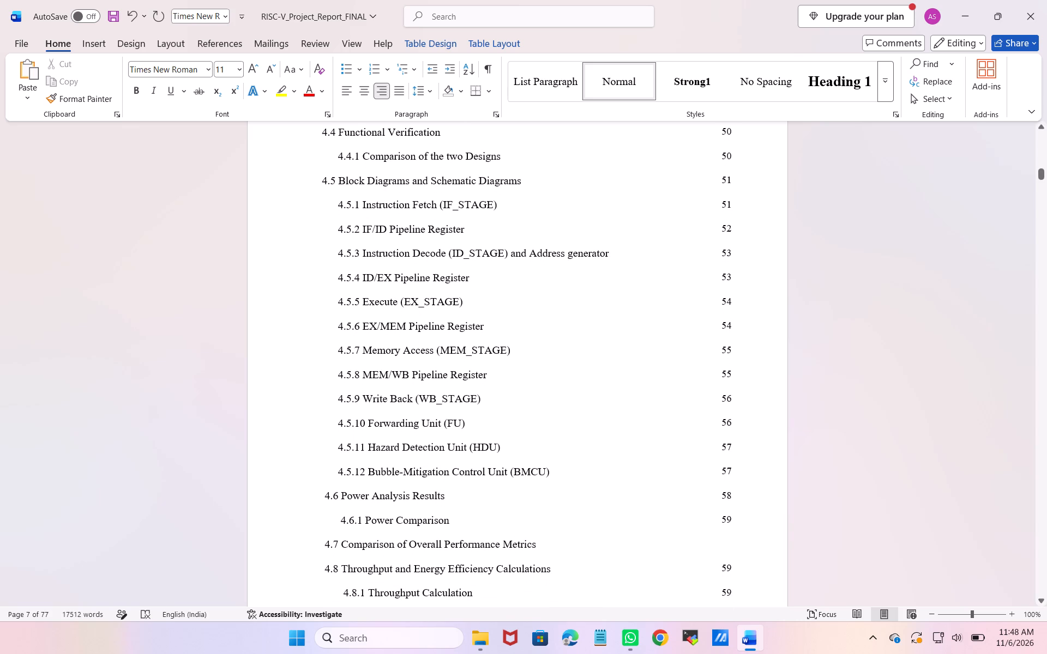
pyautogui.write('60')
pyautogui.press('Down')
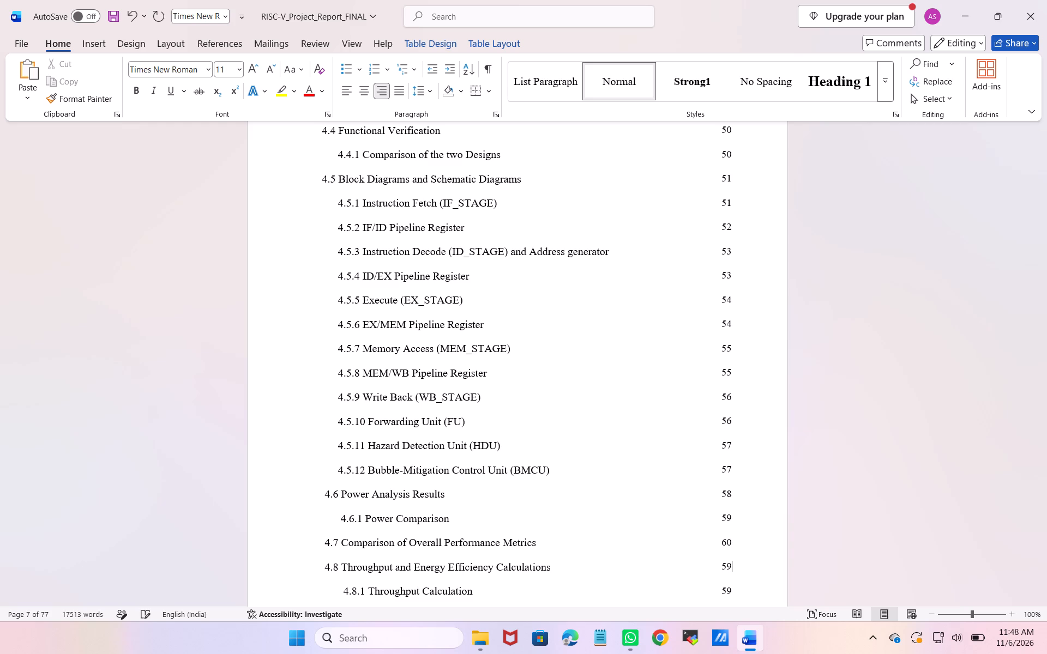
pyautogui.press('BackSpace')
pyautogui.press('BackSpace')
pyautogui.write('60')
pyautogui.press('Down')
pyautogui.press('BackSpace')
pyautogui.press('BackSpace')
pyautogui.write('60')
# Set the contents page numbers for "4.8.2 Energy Efficiency Calculation" and "4.9 Overall Results" to 61.
pyautogui.press('Down')
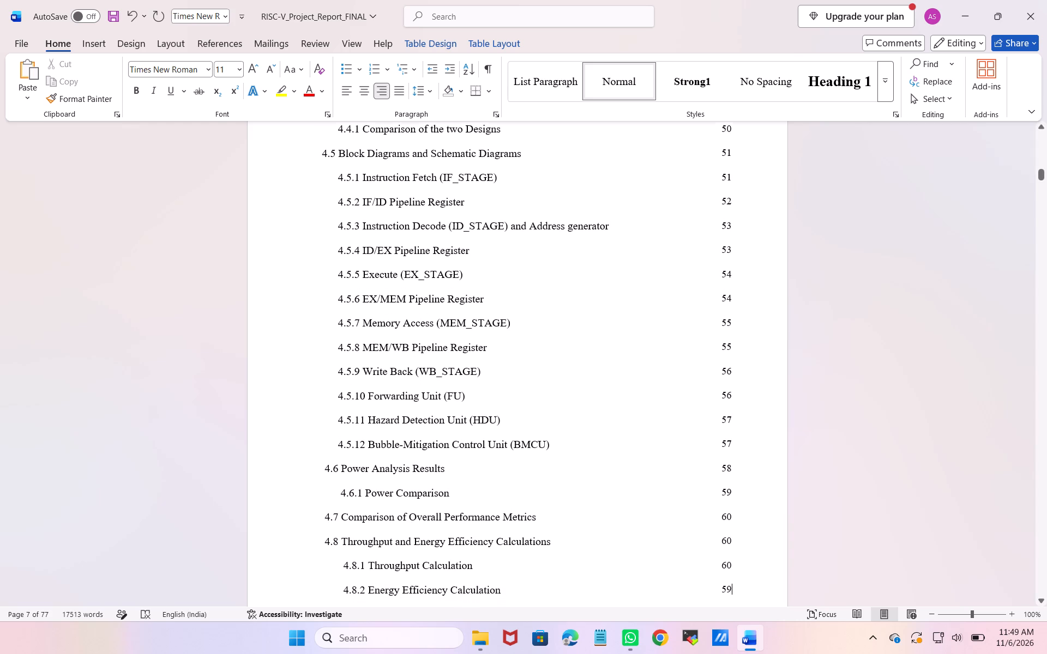
pyautogui.press('BackSpace')
pyautogui.press('BackSpace')
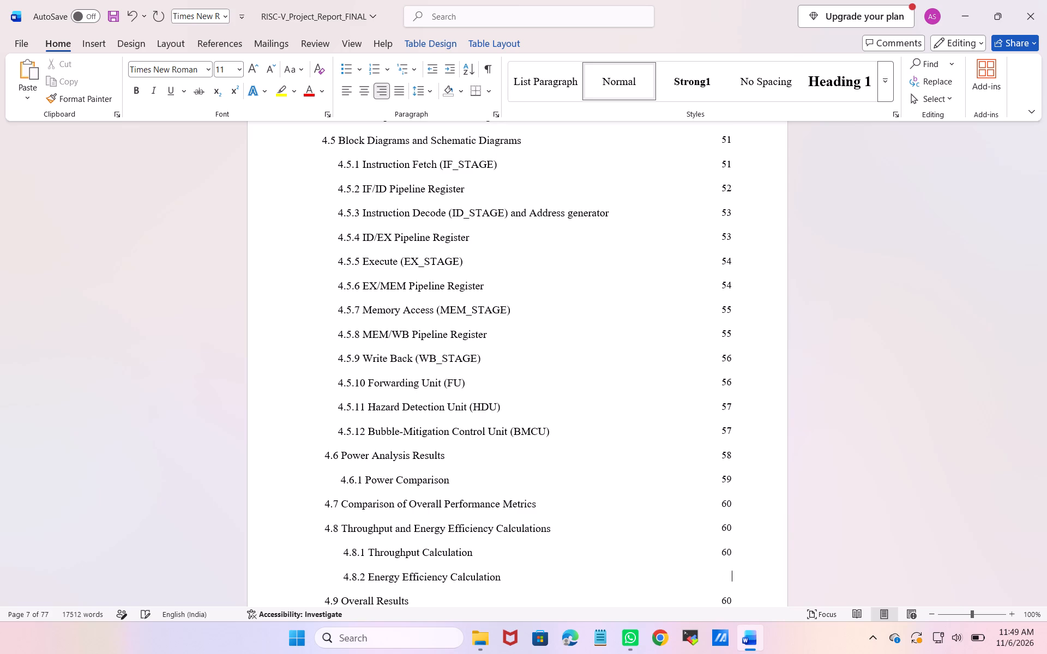
pyautogui.press('6')
pyautogui.press('1')
pyautogui.press('Down')
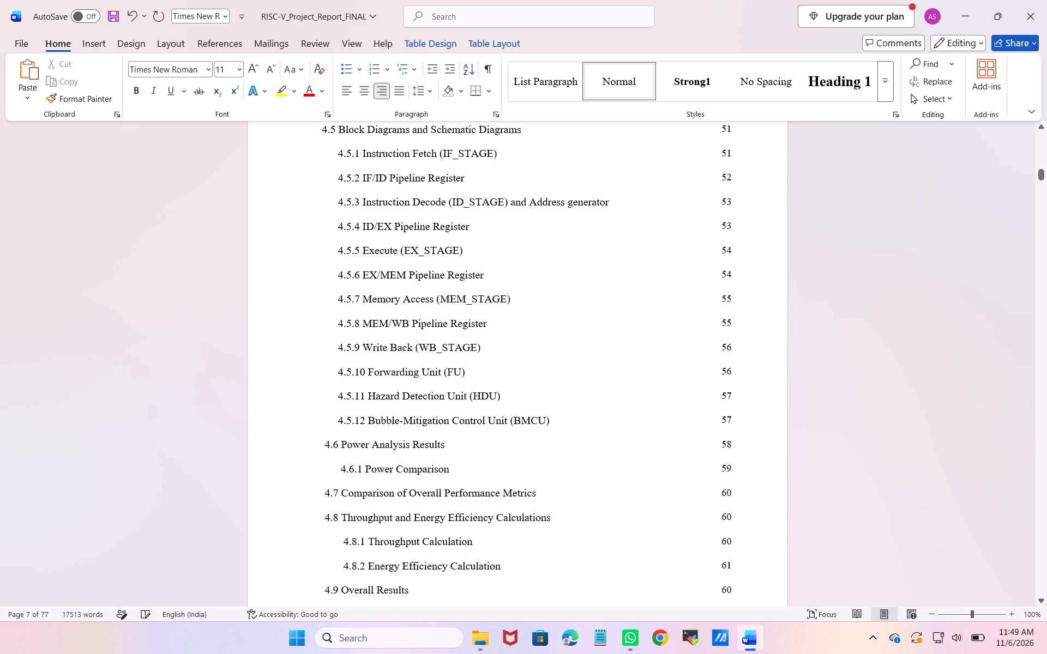
pyautogui.press('BackSpace')
pyautogui.press('1')
# Set the contents page numbers for "5. CONCLUSION" to 62 and "6. FUTURE SCOPE" to 63.
pyautogui.press('Down')
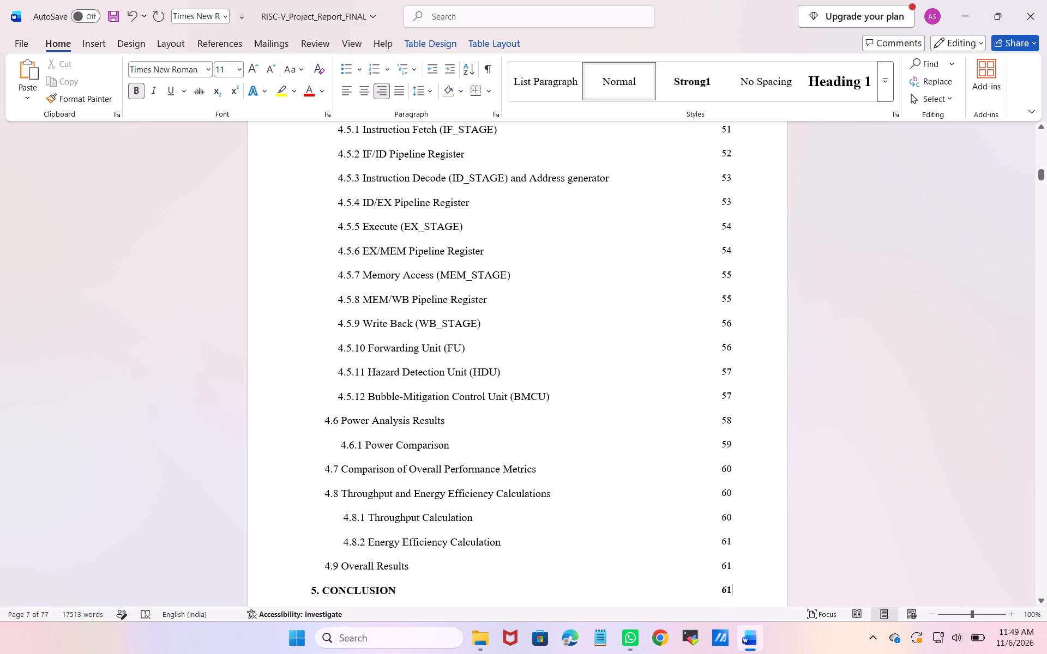
pyautogui.press('BackSpace')
pyautogui.press('2')
pyautogui.press('Down')
pyautogui.press('BackSpace')
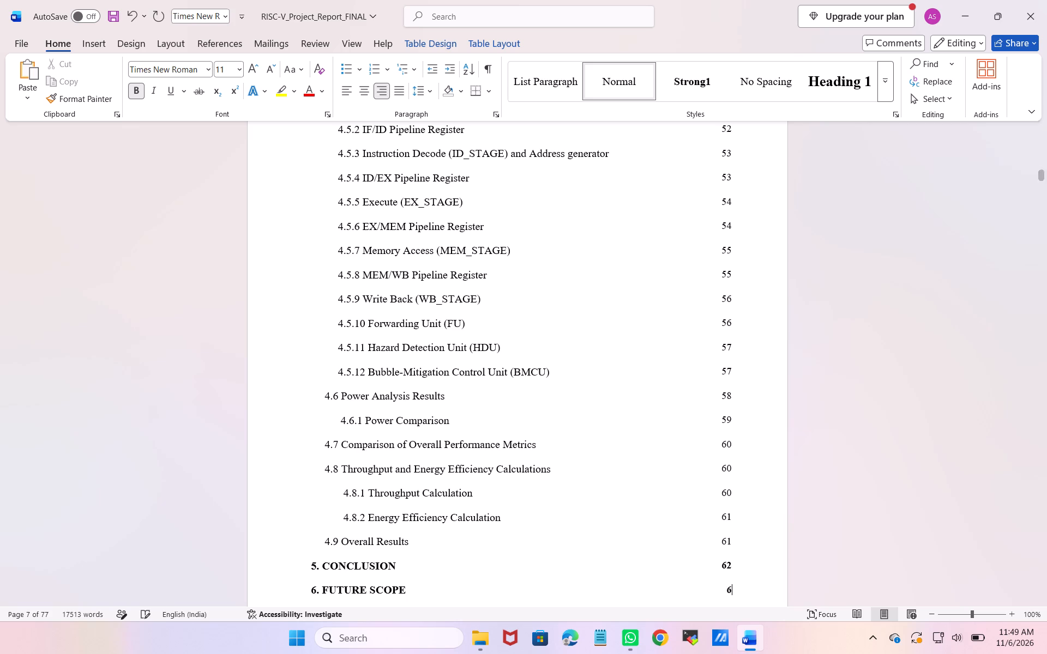
pyautogui.press('3')
# Change the contents page number for "REFERENCES" to 64.
pyautogui.press('Down')
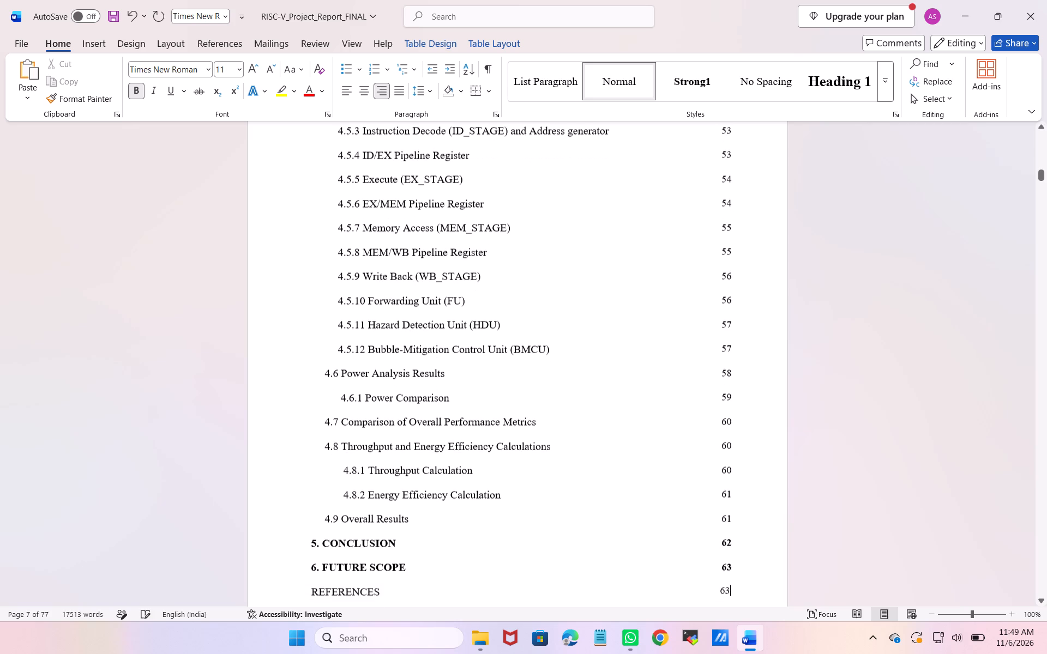
pyautogui.press('BackSpace')
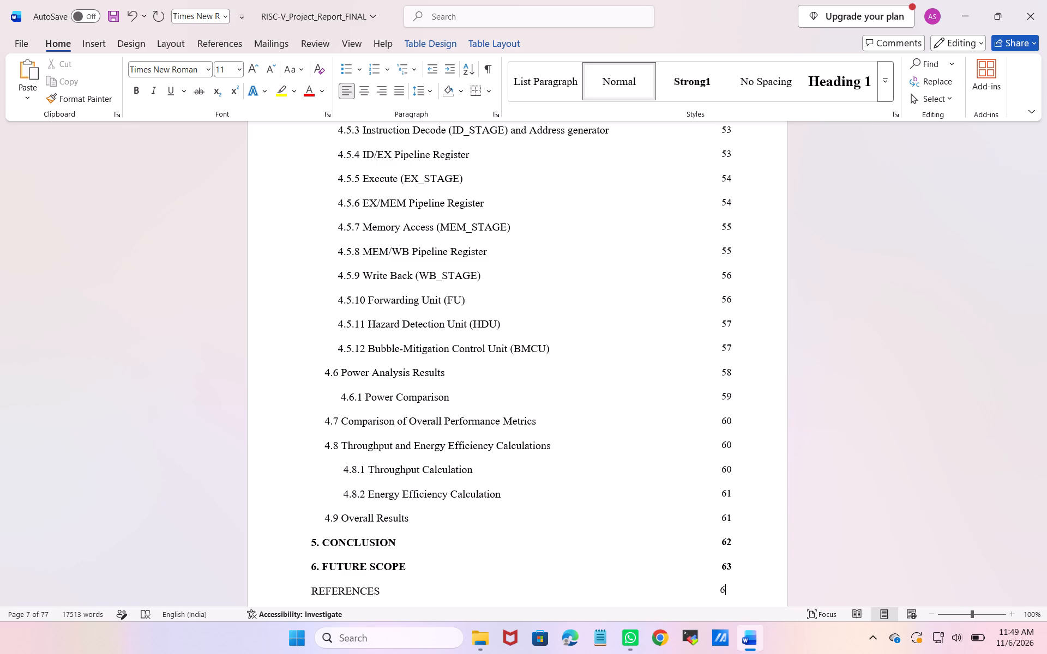
pyautogui.press('4')
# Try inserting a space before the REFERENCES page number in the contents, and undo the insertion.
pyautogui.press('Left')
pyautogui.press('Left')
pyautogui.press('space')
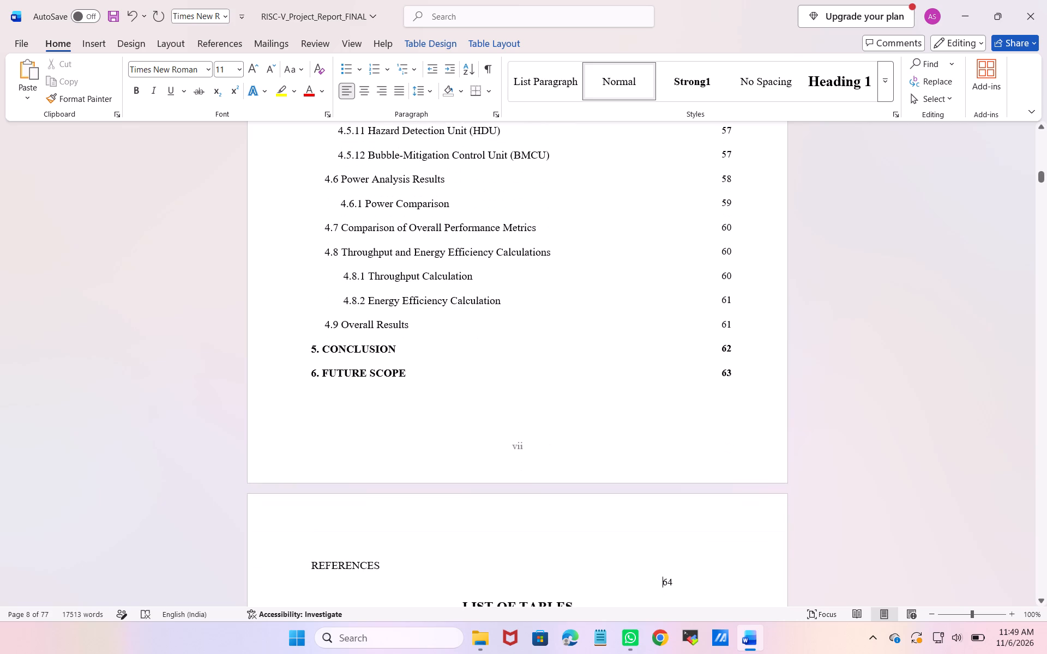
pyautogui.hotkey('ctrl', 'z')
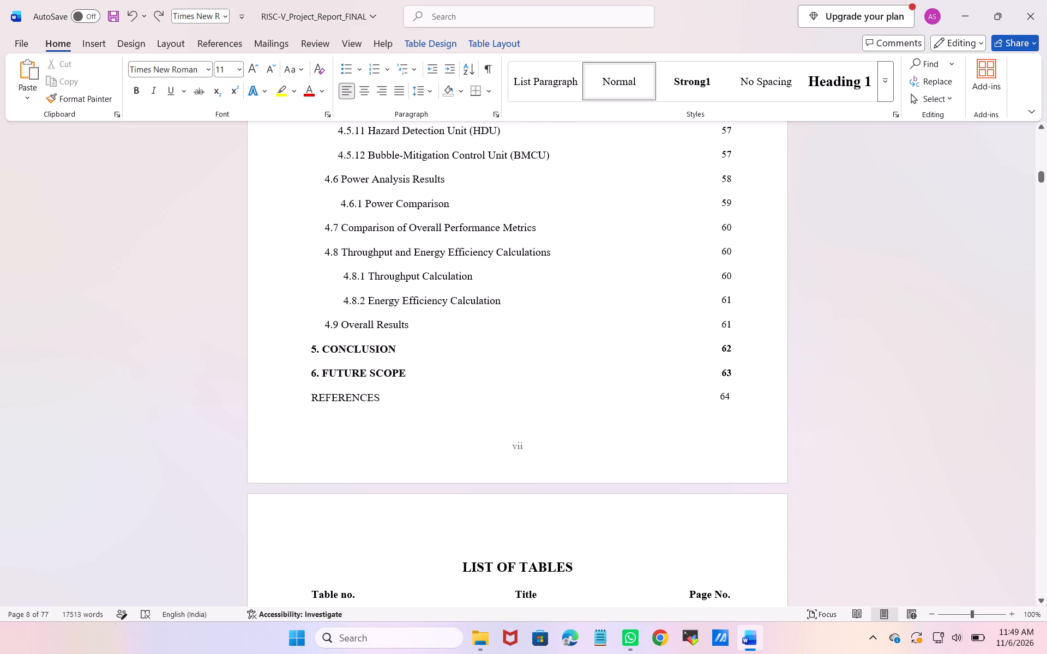
# Save the report document with the corrected contents page numbers.
pyautogui.scroll(-2, 972, 301)
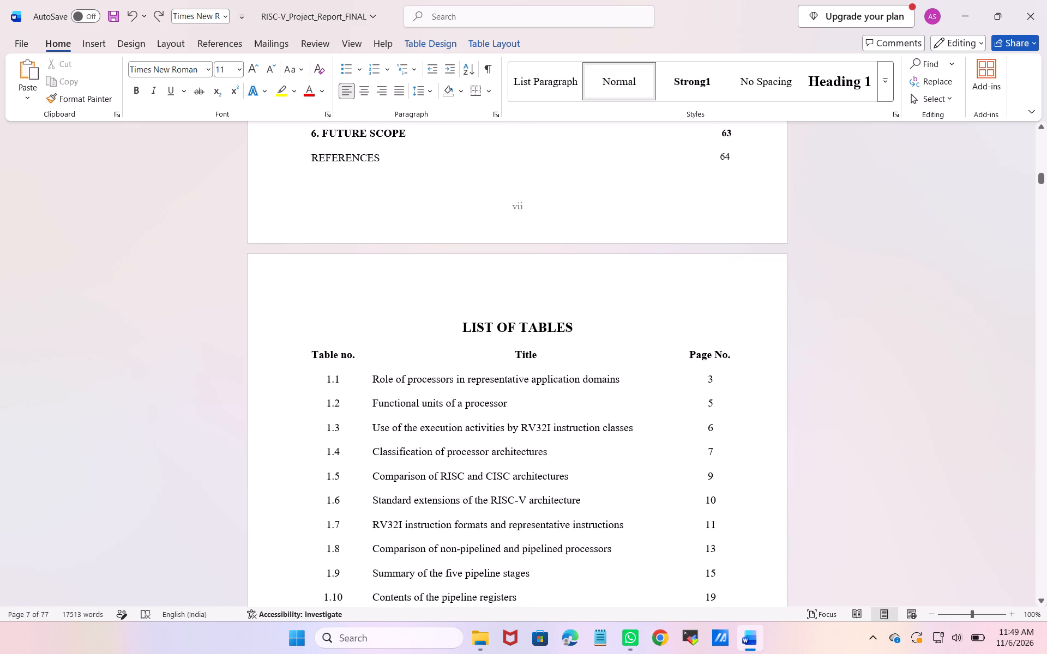
pyautogui.hotkey('ctrl', 's')
# Look through the List of Tables and the beginning of the List of Figures.
pyautogui.scroll(-1, 739, 420)
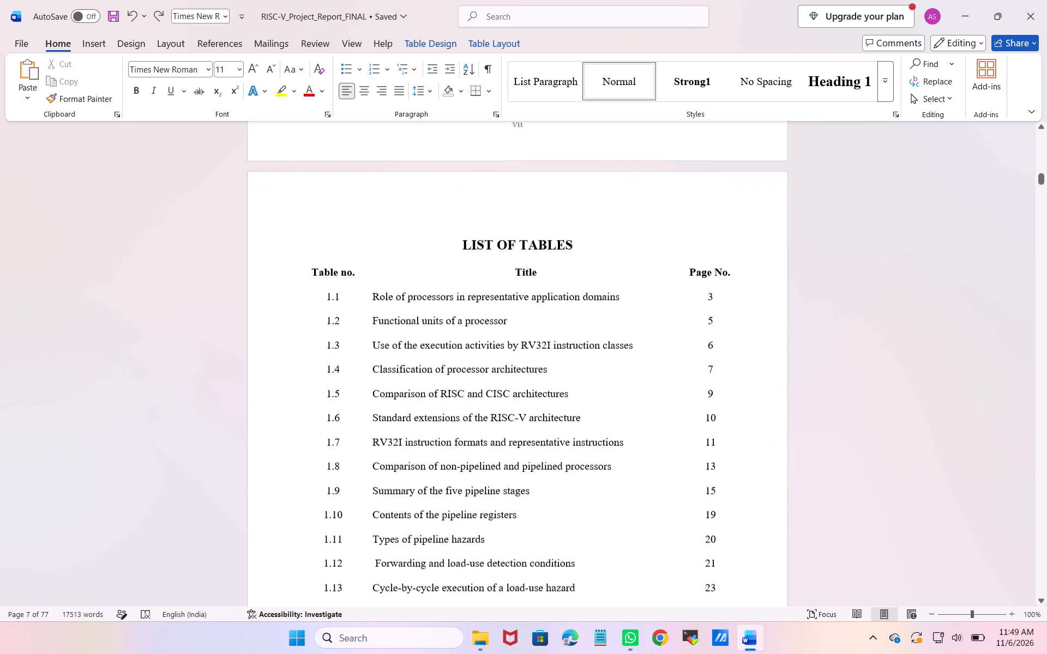
pyautogui.scroll(-3, 739, 420)
pyautogui.scroll(1, 739, 420)
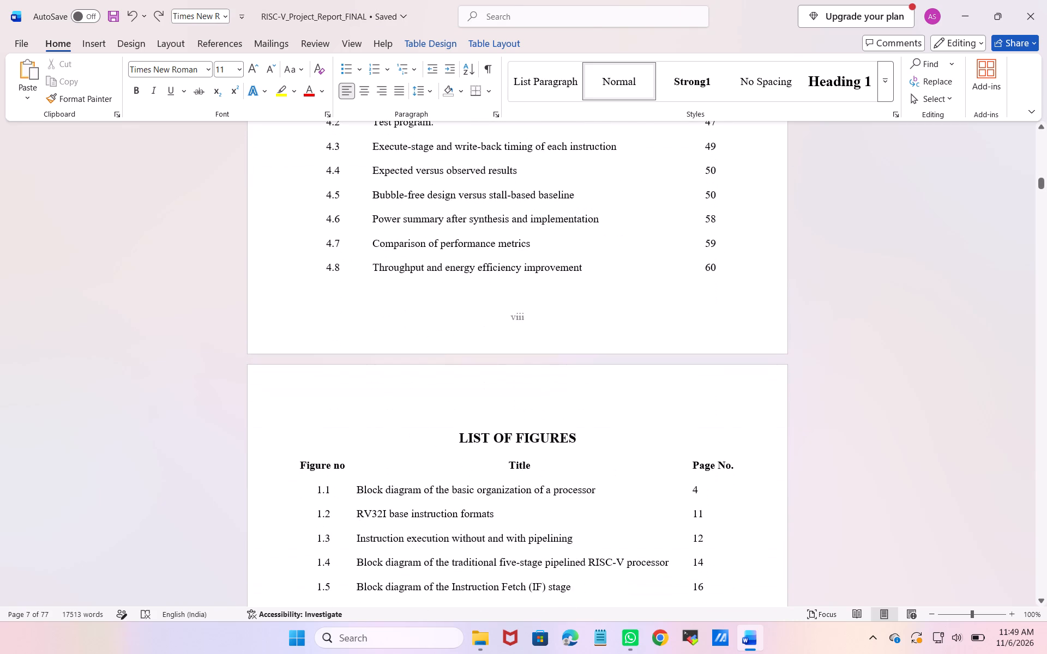
pyautogui.scroll(1, 739, 420)
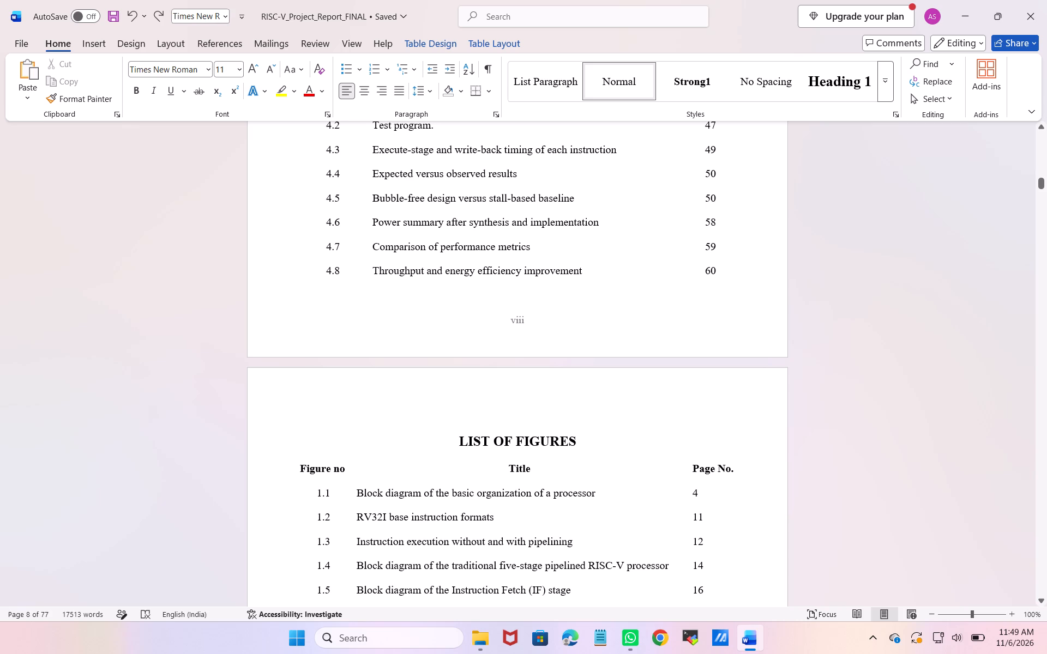
pyautogui.scroll(1, 739, 420)
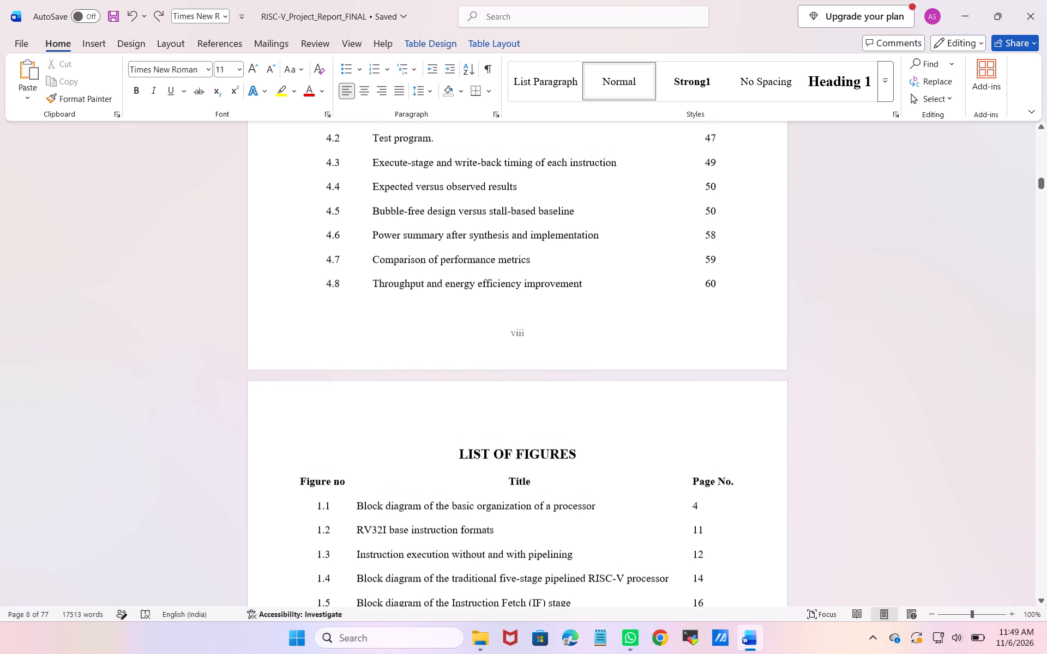
pyautogui.scroll(-1, 739, 420)
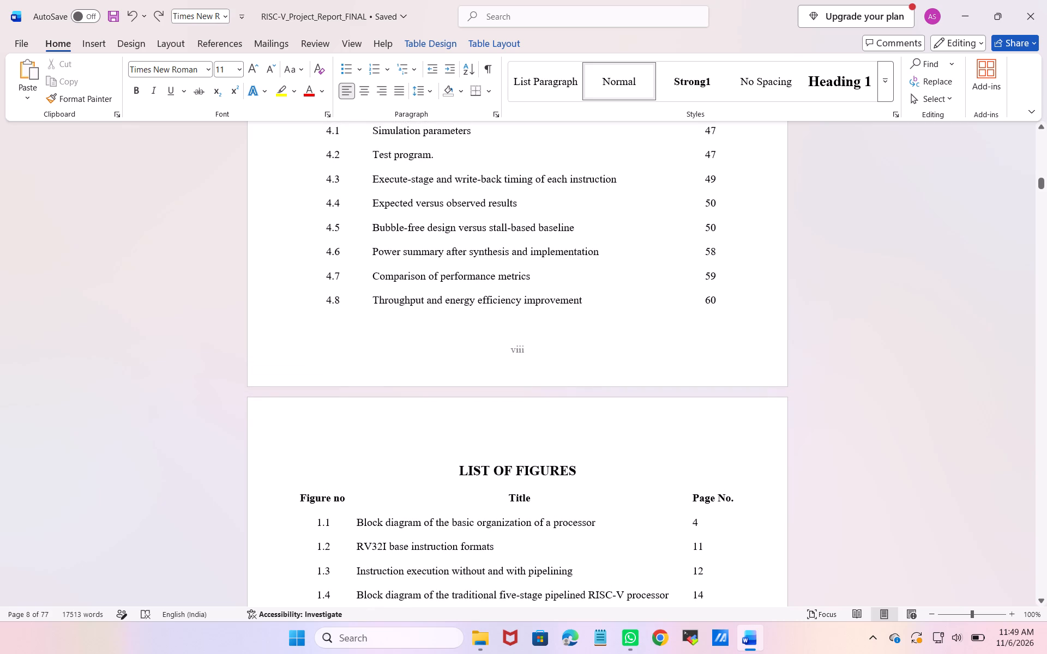
pyautogui.scroll(-2, 739, 420)
pyautogui.scroll(-1, 706, 293)
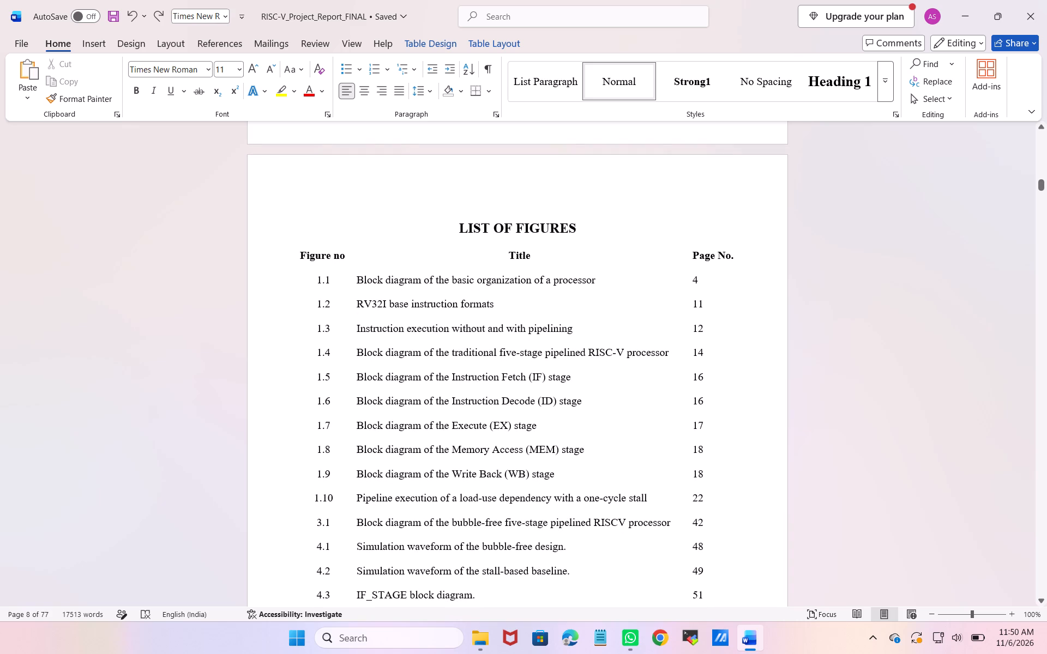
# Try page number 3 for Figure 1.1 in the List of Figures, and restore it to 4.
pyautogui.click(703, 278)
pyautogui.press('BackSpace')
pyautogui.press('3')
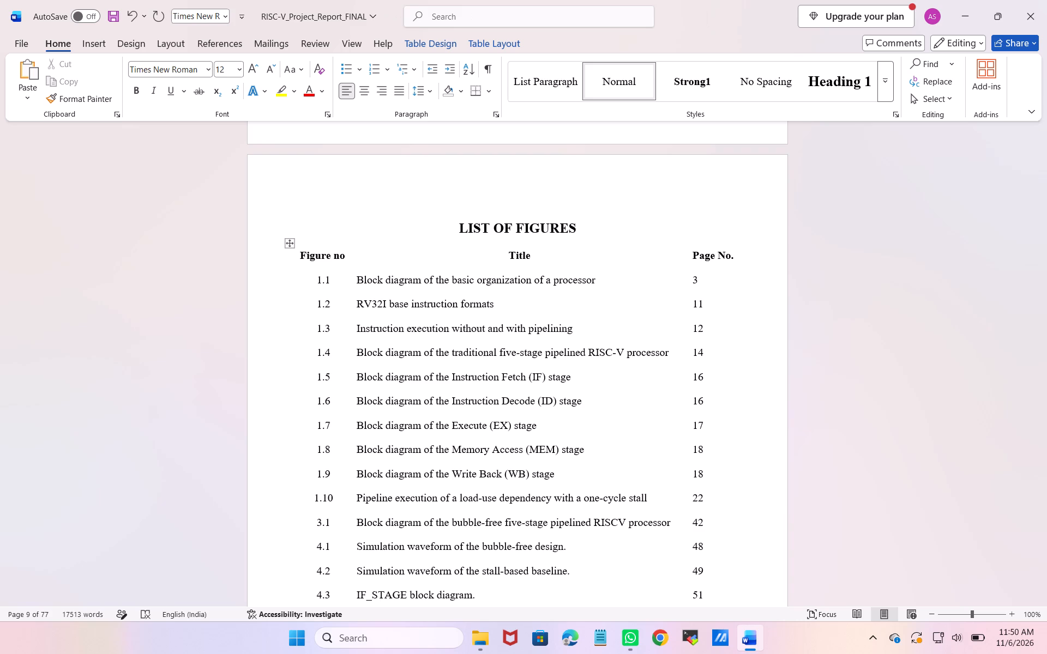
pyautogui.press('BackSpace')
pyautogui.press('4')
# Check the List of Tables page numbers entry by entry, from Table 1.2 through Table 4.1.
pyautogui.scroll(2, 703, 278)
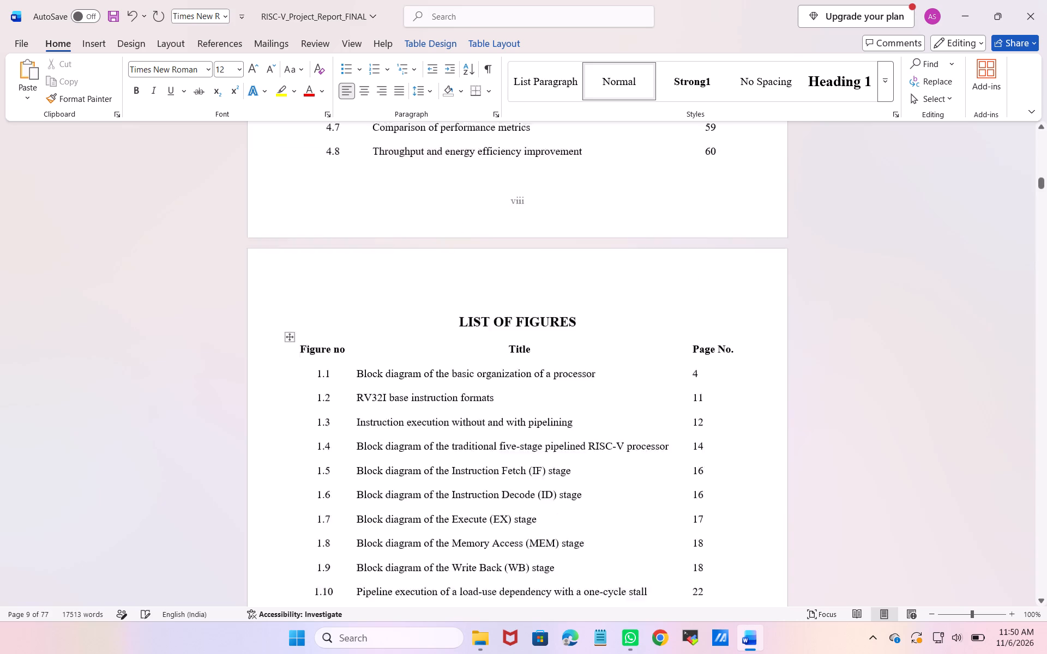
pyautogui.scroll(3, 703, 278)
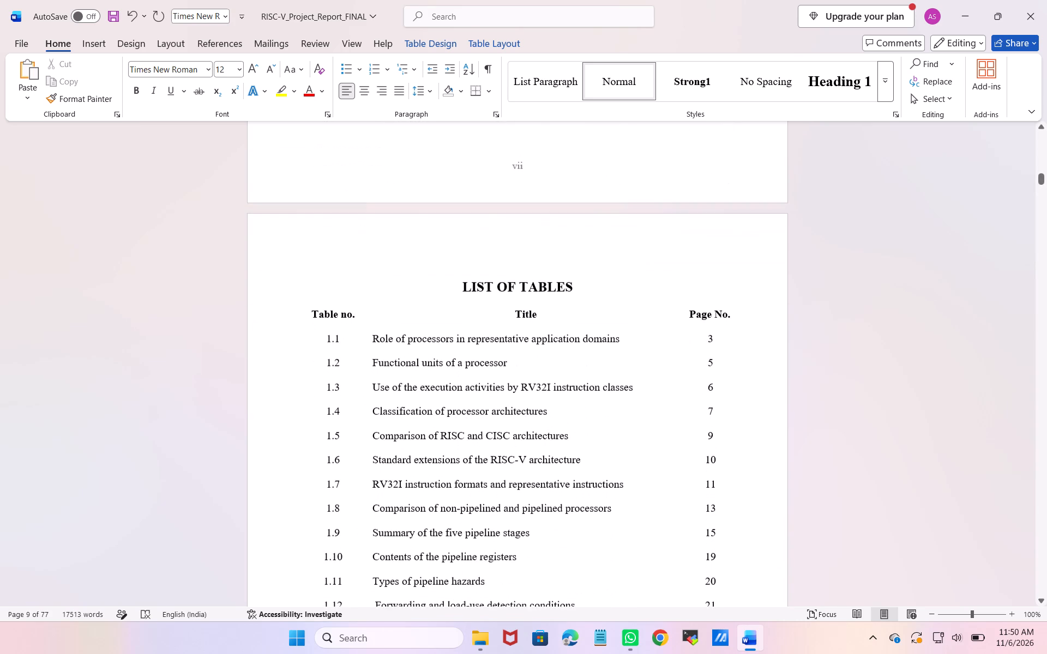
pyautogui.click(739, 364)
pyautogui.click(720, 360)
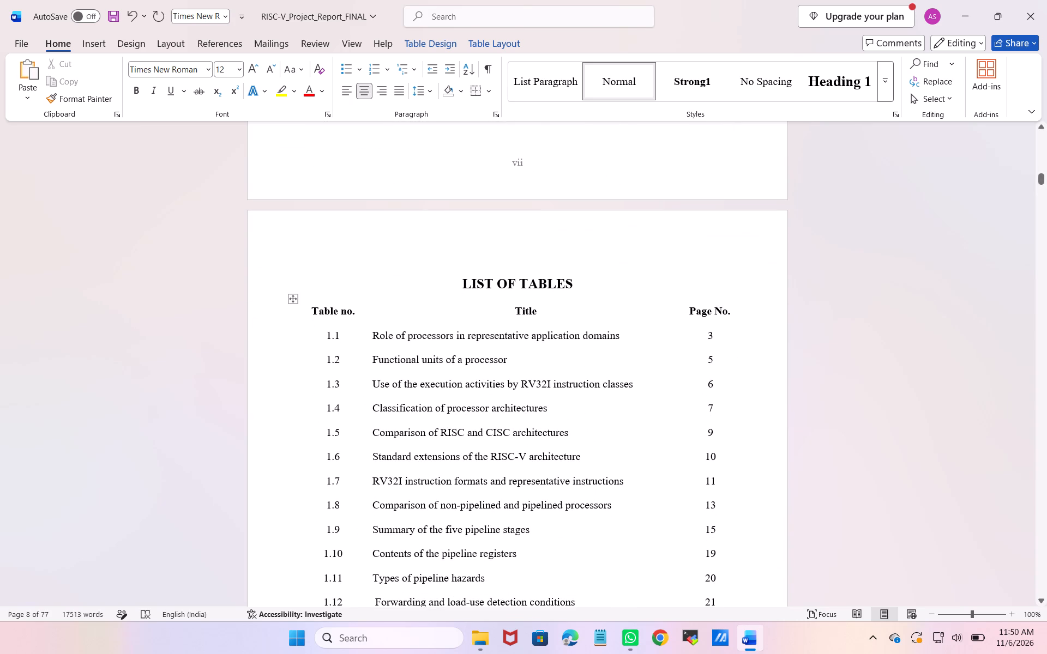
pyautogui.press('Down')
pyautogui.press('Down')
pyautogui.press('Down')
pyautogui.press('Down')
pyautogui.press('Down')
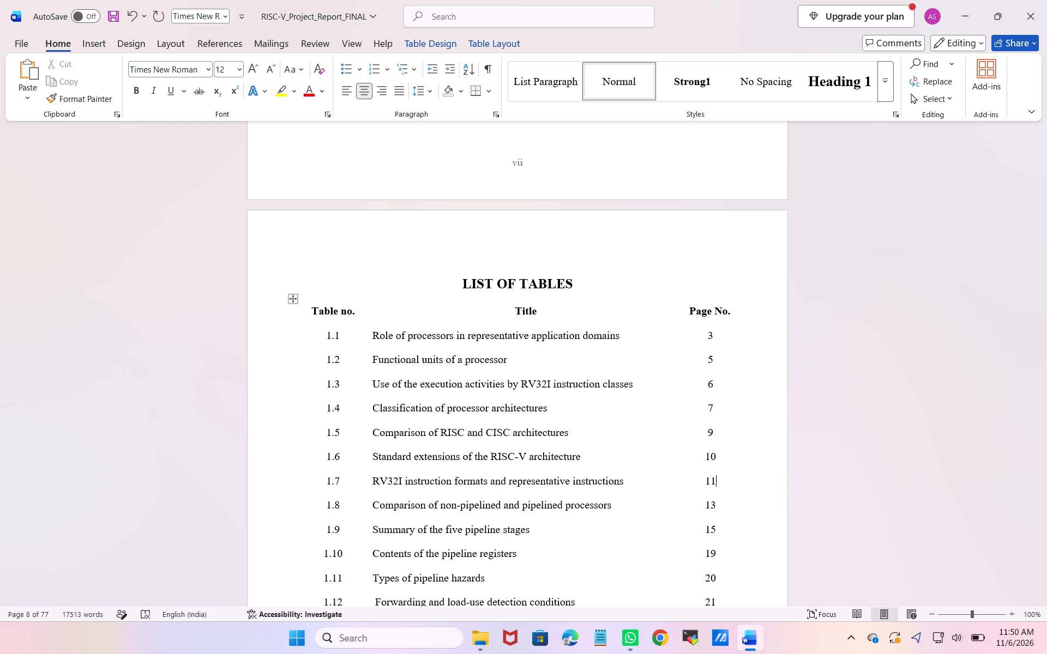
pyautogui.press('Down')
pyautogui.press('Down')
pyautogui.press('Up')
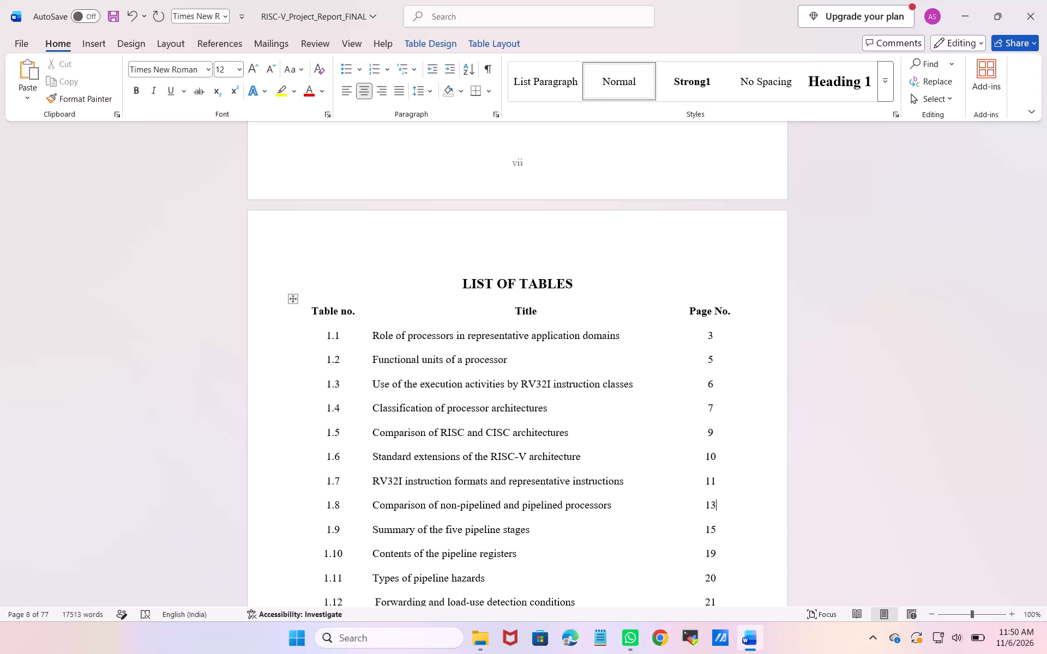
pyautogui.press('Down')
pyautogui.press('Down')
pyautogui.press('Down')
pyautogui.press('Down')
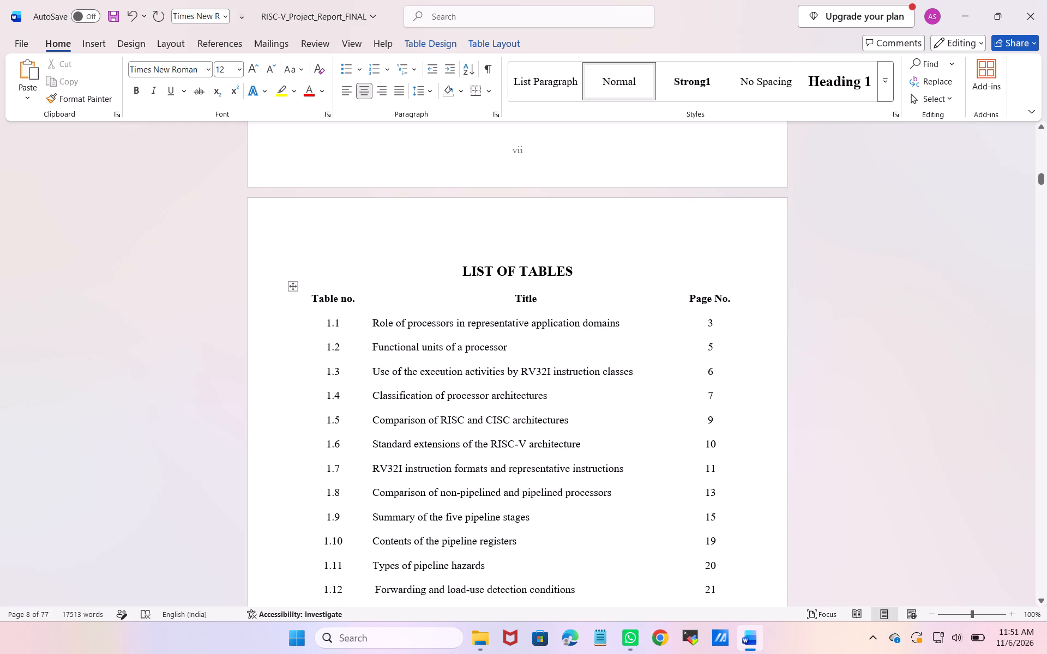
pyautogui.press('Down')
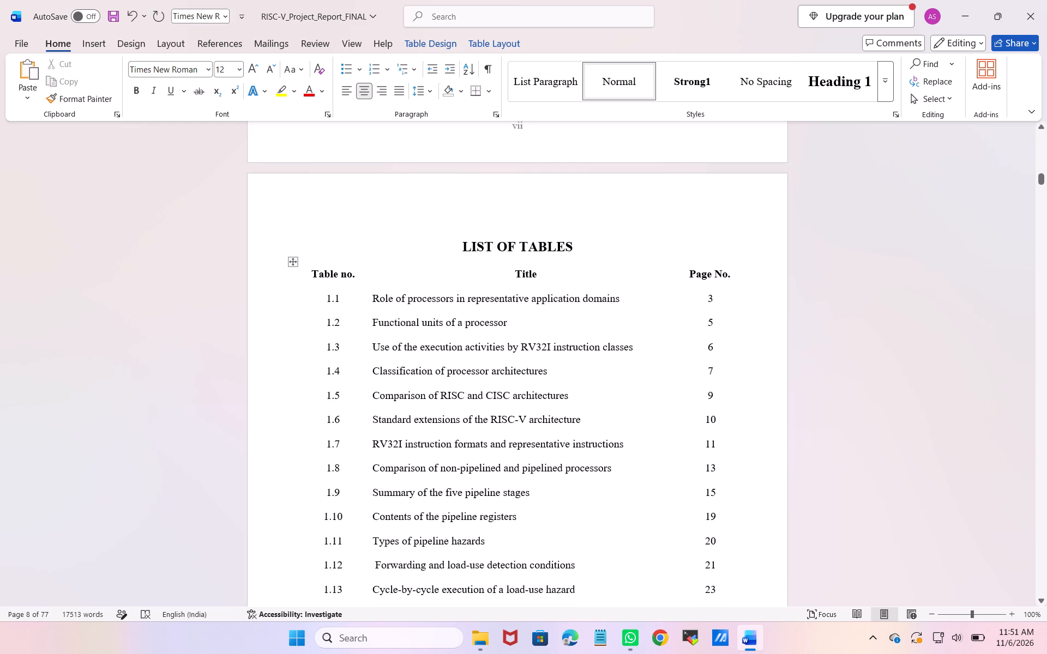
pyautogui.scroll(-1, 720, 360)
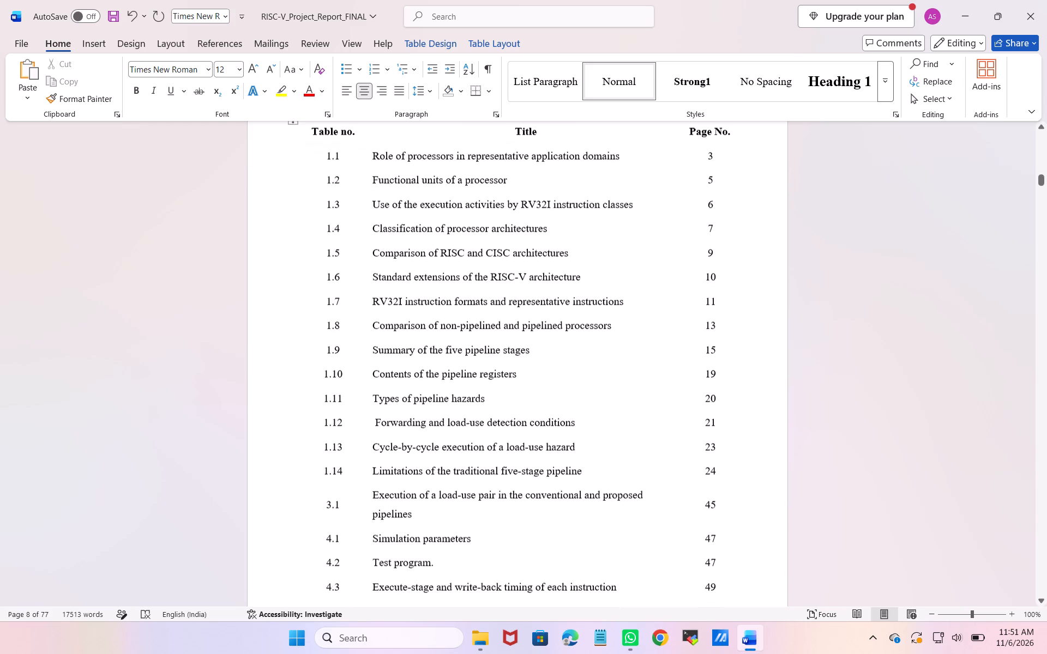
pyautogui.scroll(-1, 720, 360)
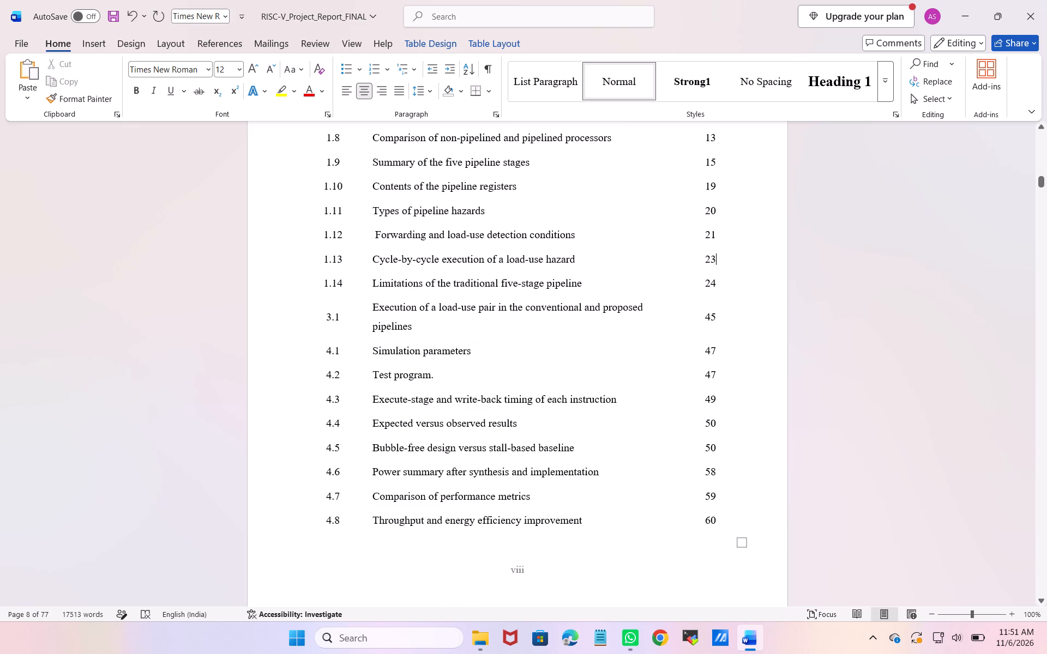
pyautogui.press('Down')
pyautogui.press('Down')
pyautogui.press('Down')
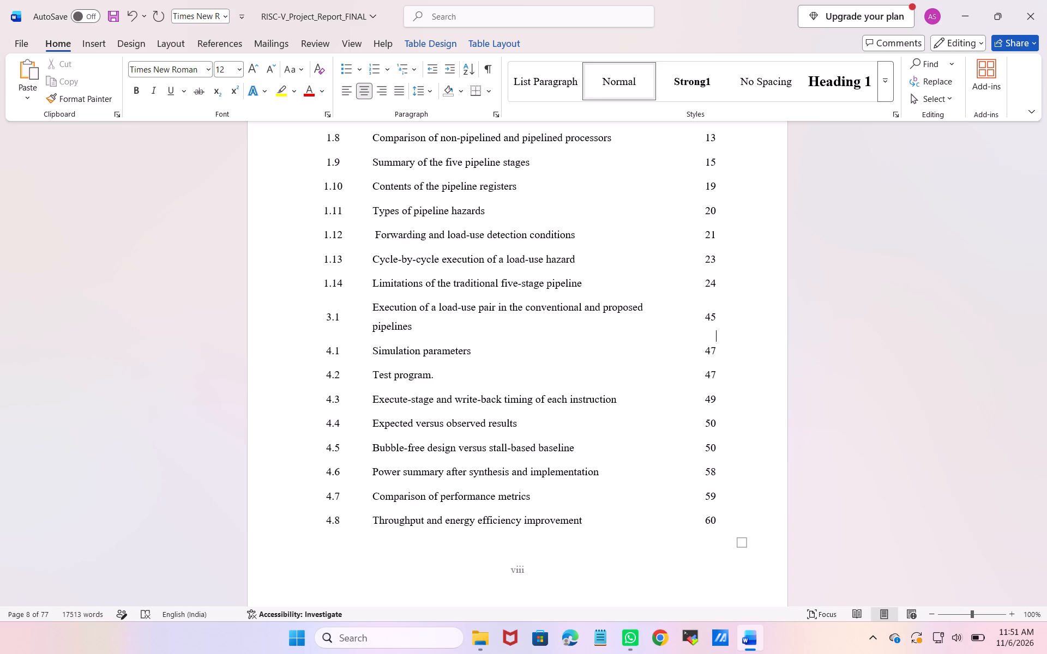
# Set the List of Tables page numbers for 4.2 "Test program." to 48 and 4.5 "Bubble-free design versus stall-based baseline" to 51.
pyautogui.press('Down')
pyautogui.press('BackSpace')
pyautogui.press('8')
pyautogui.press('Down')
pyautogui.press('Down')
pyautogui.press('Down')
pyautogui.press('BackSpace')
pyautogui.press('1')
# Set the List of Tables page numbers for 4.6 to 59, 4.7 to 60 and 4.8 to 61.
pyautogui.press('Down')
pyautogui.press('BackSpace')
pyautogui.press('9')
pyautogui.press('Down')
pyautogui.press('BackSpace')
pyautogui.press('BackSpace')
pyautogui.write('60')
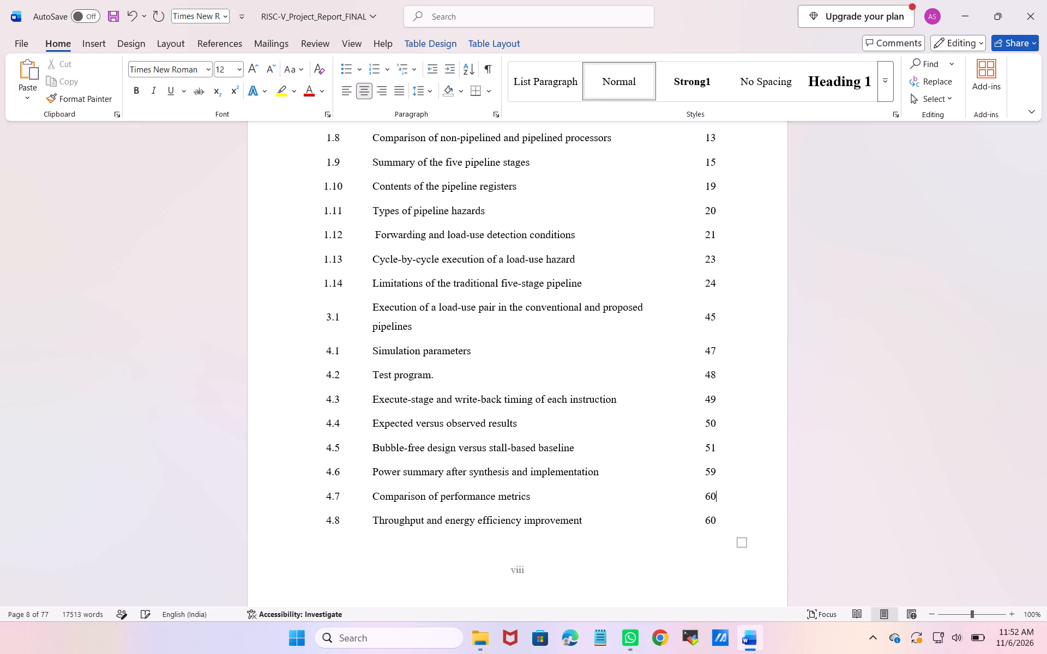
pyautogui.press('Down')
pyautogui.press('BackSpace')
pyautogui.press('1')
# Look through the whole List of Figures, from Figure 1.1 to Figure 4.27, and return to its beginning.
pyautogui.press('Down')
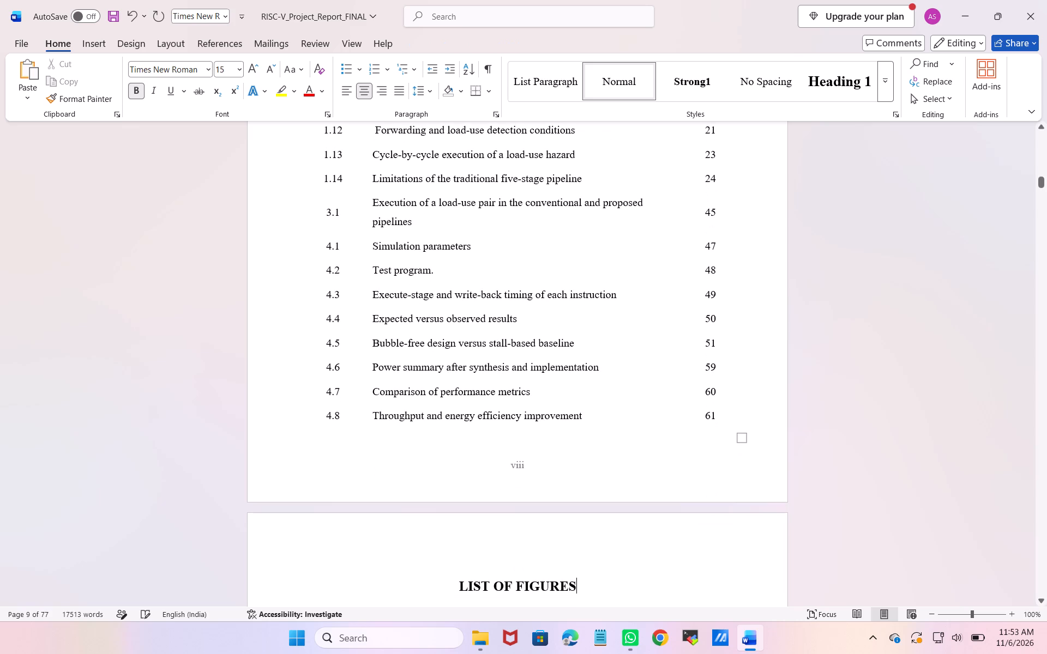
pyautogui.scroll(-2, 720, 360)
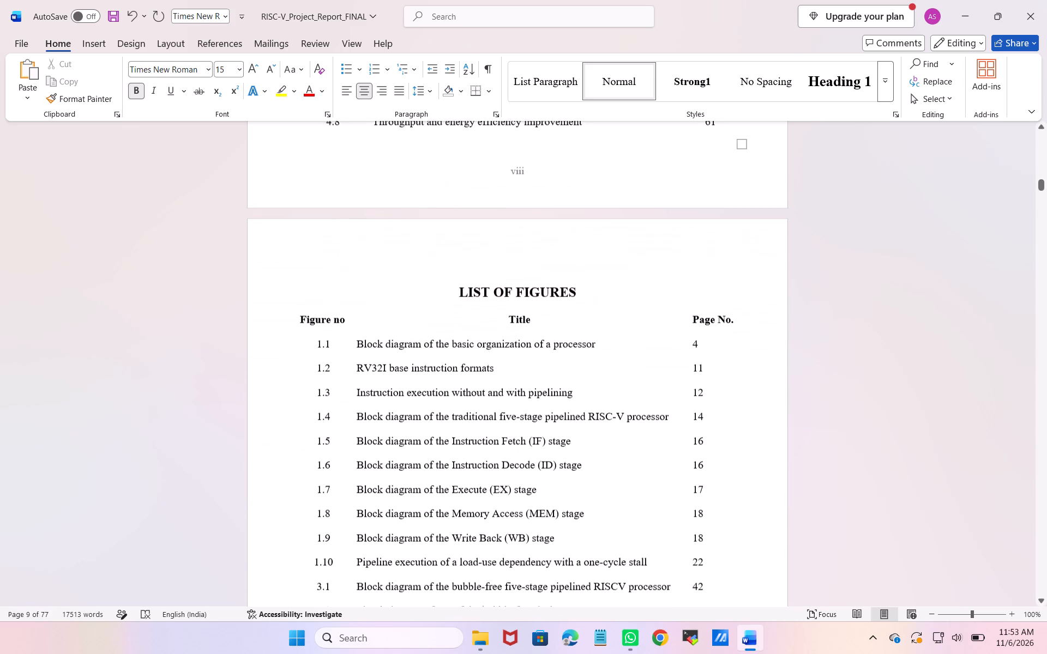
pyautogui.scroll(-1, 720, 360)
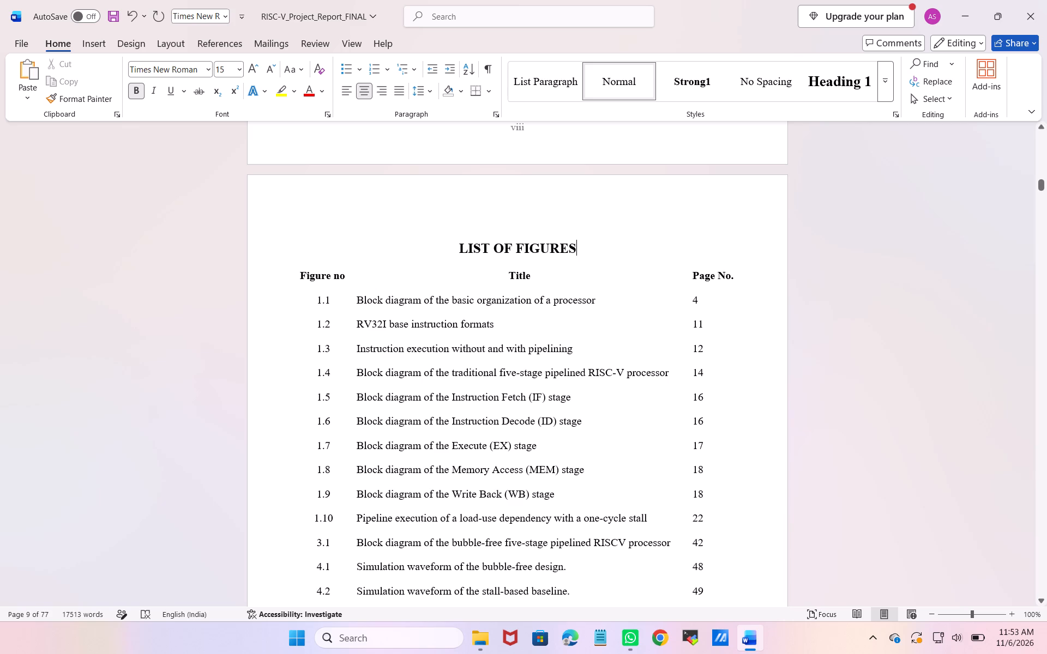
pyautogui.scroll(-1, 703, 299)
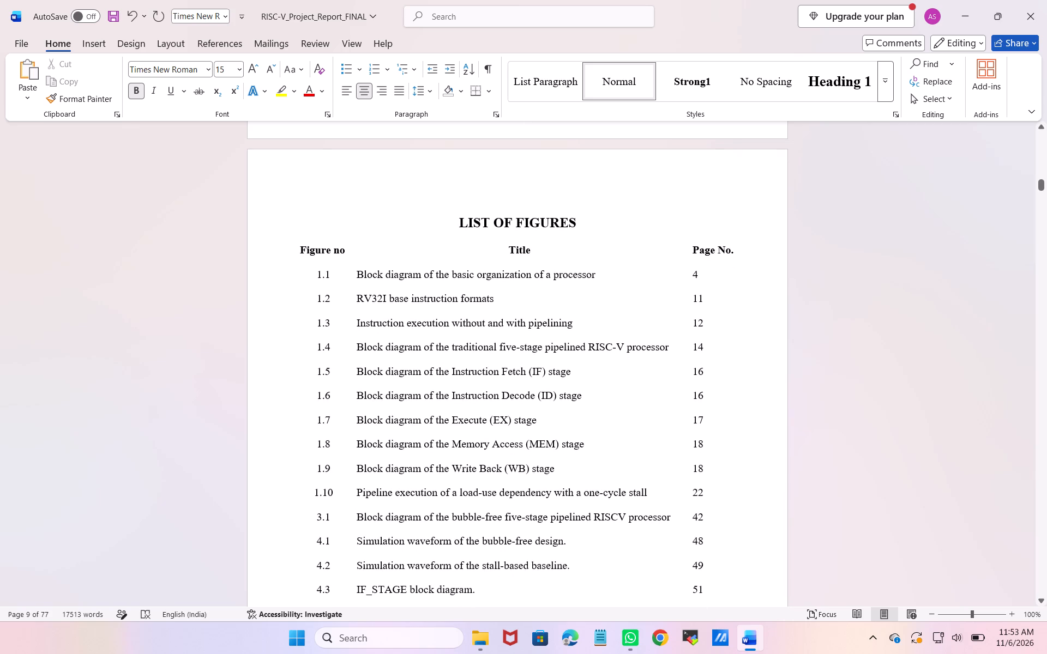
pyautogui.scroll(-2, 703, 299)
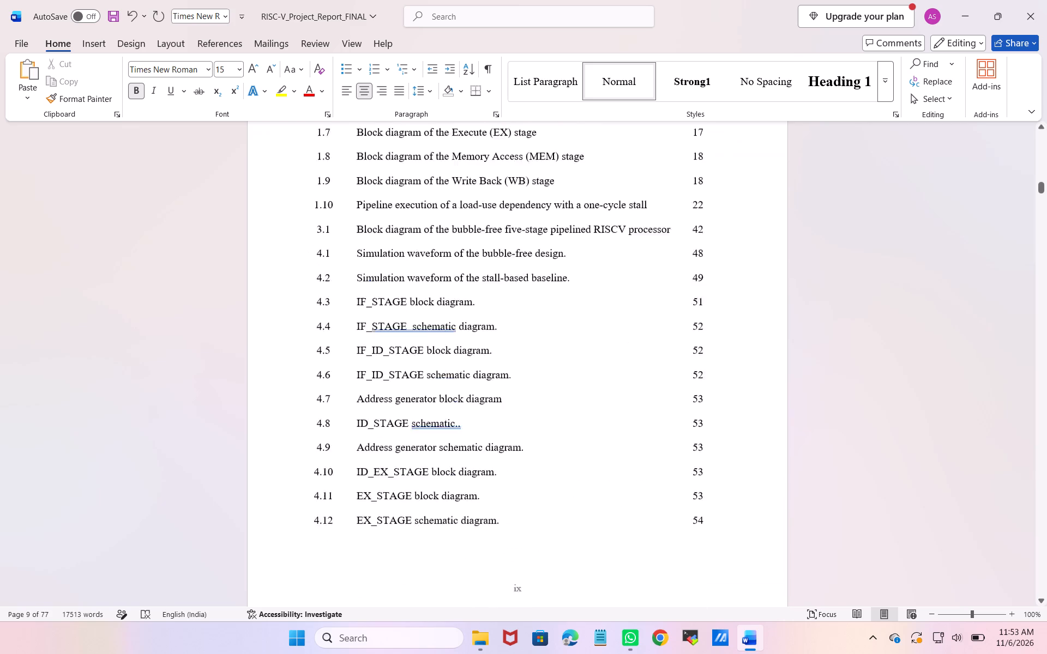
pyautogui.scroll(-3, 703, 299)
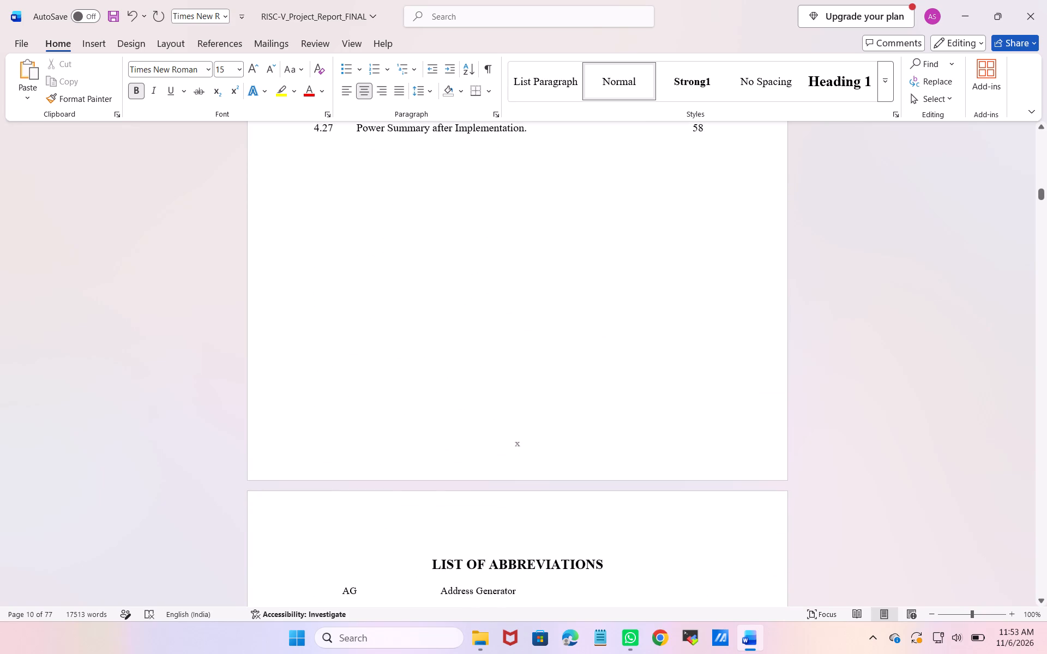
pyautogui.scroll(1, 703, 299)
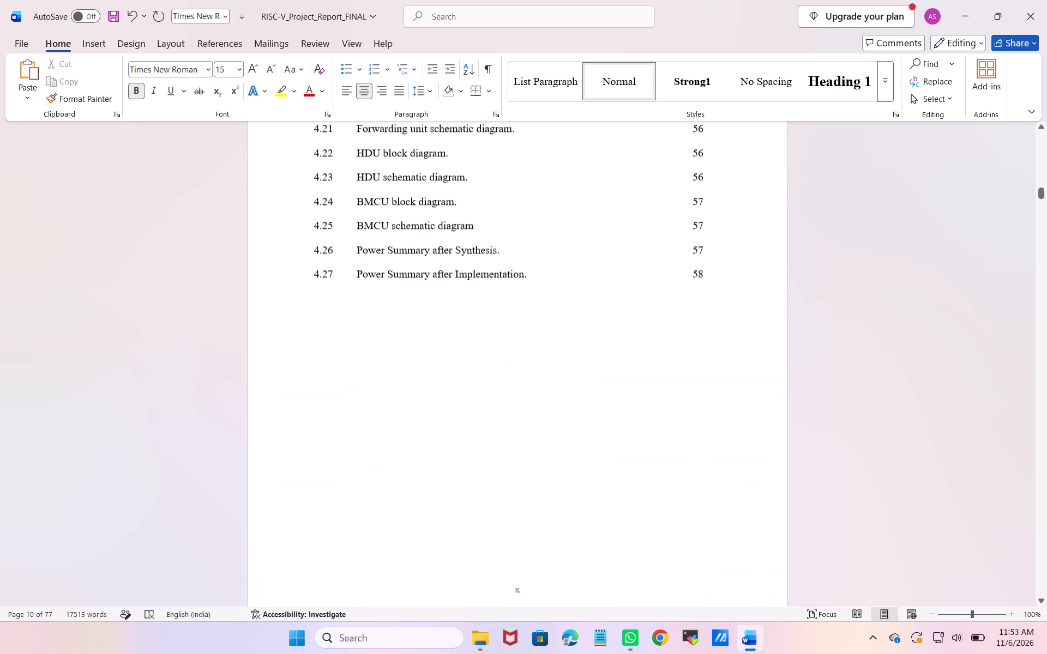
pyautogui.scroll(4, 703, 299)
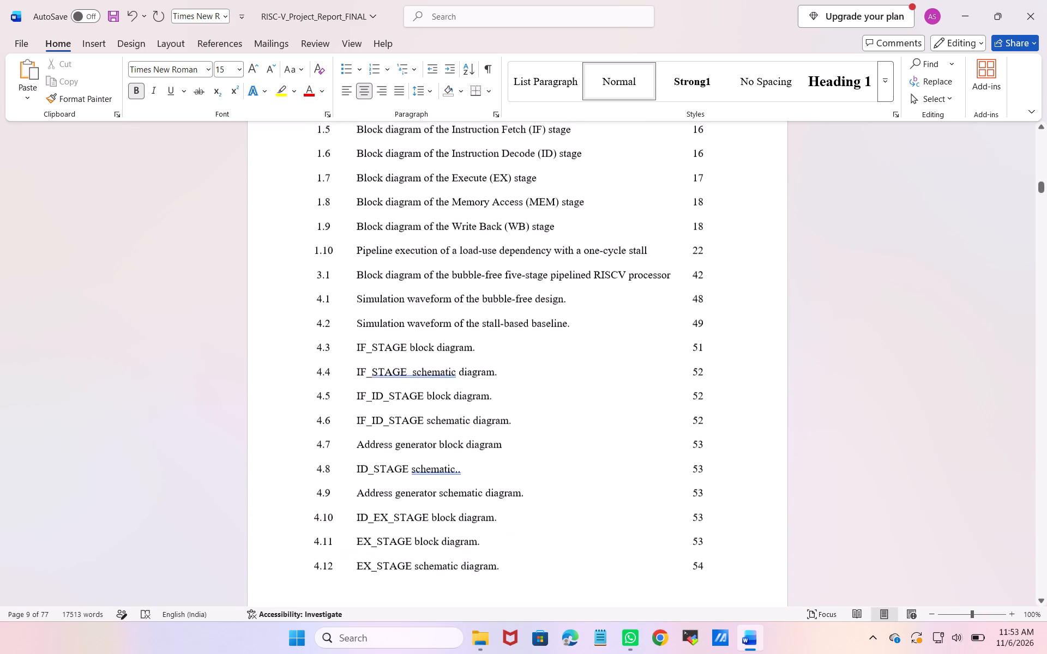
pyautogui.scroll(1, 703, 299)
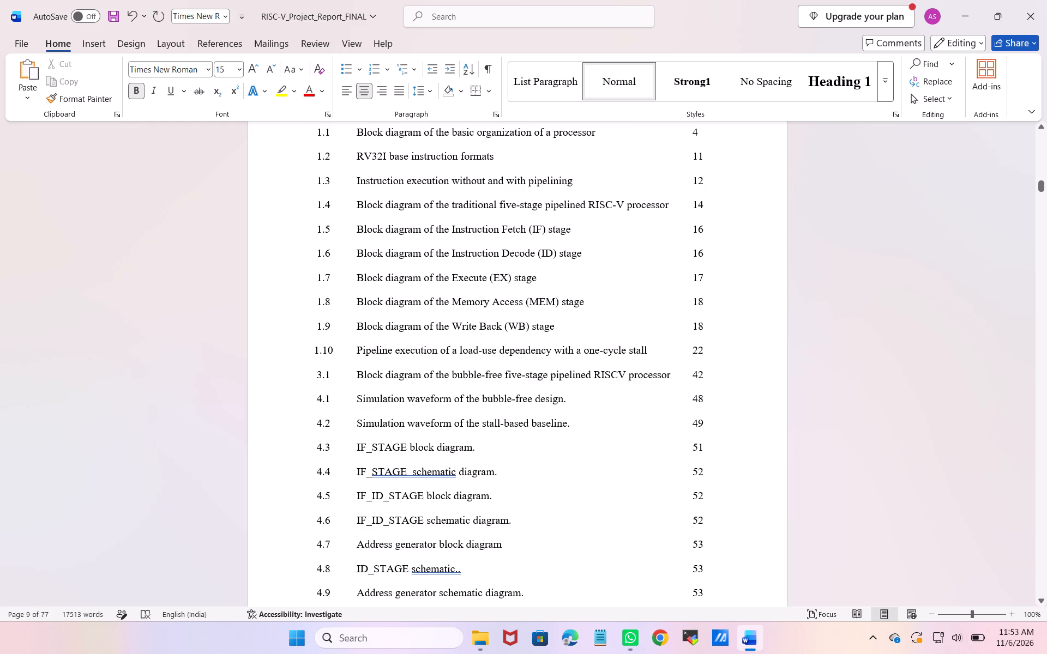
pyautogui.scroll(1, 703, 299)
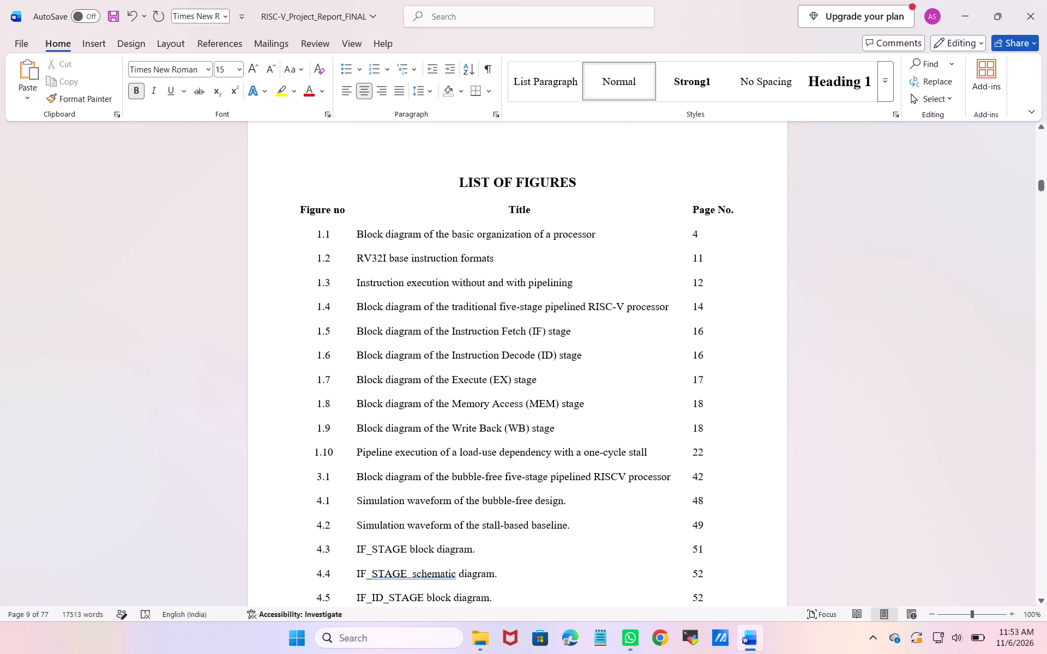
# Check the List of Figures page numbers entry by entry, from Figure 1.1 through Figure 1.4.
pyautogui.click(706, 233)
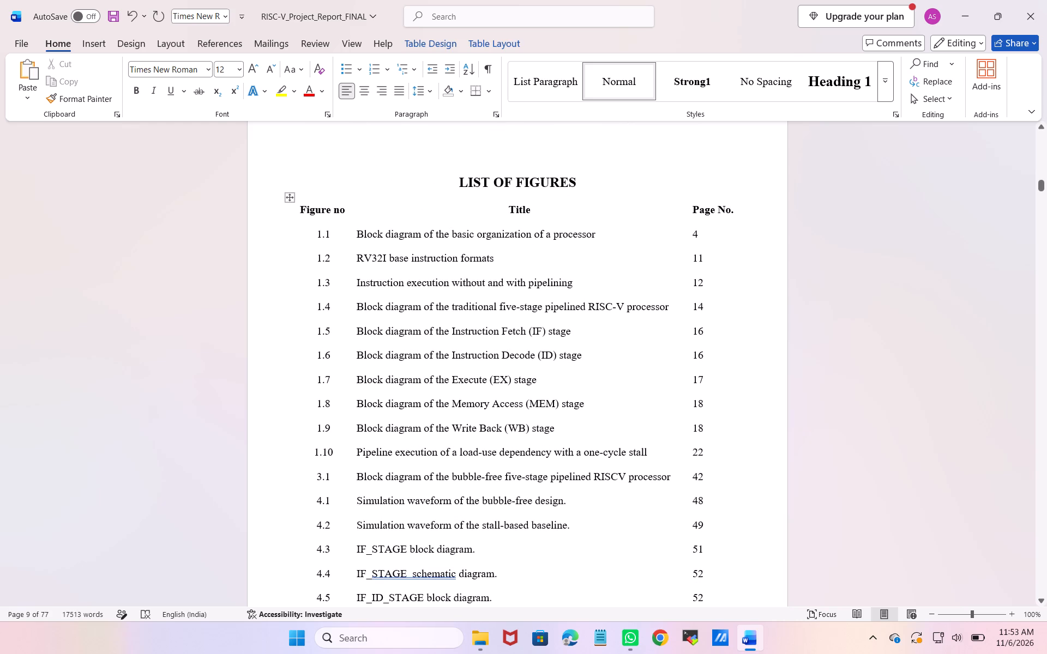
pyautogui.press('Down')
pyautogui.press('Right')
pyautogui.press('Down')
pyautogui.press('Down')
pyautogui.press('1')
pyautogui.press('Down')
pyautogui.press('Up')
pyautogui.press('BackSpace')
# Check the List of Figures page numbers entry by entry, from Figure 1.5 through Figure 3.1.
pyautogui.press('Down')
pyautogui.press('Down')
pyautogui.press('Down')
pyautogui.press('Down')
pyautogui.press('Down')
pyautogui.press('Down')
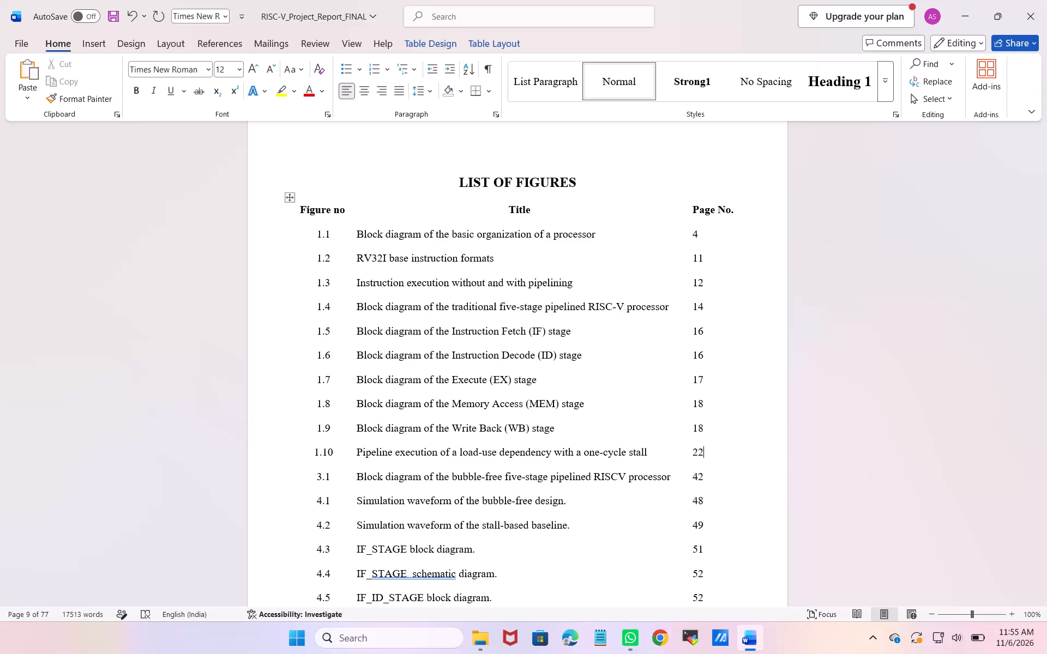
pyautogui.press('Down')
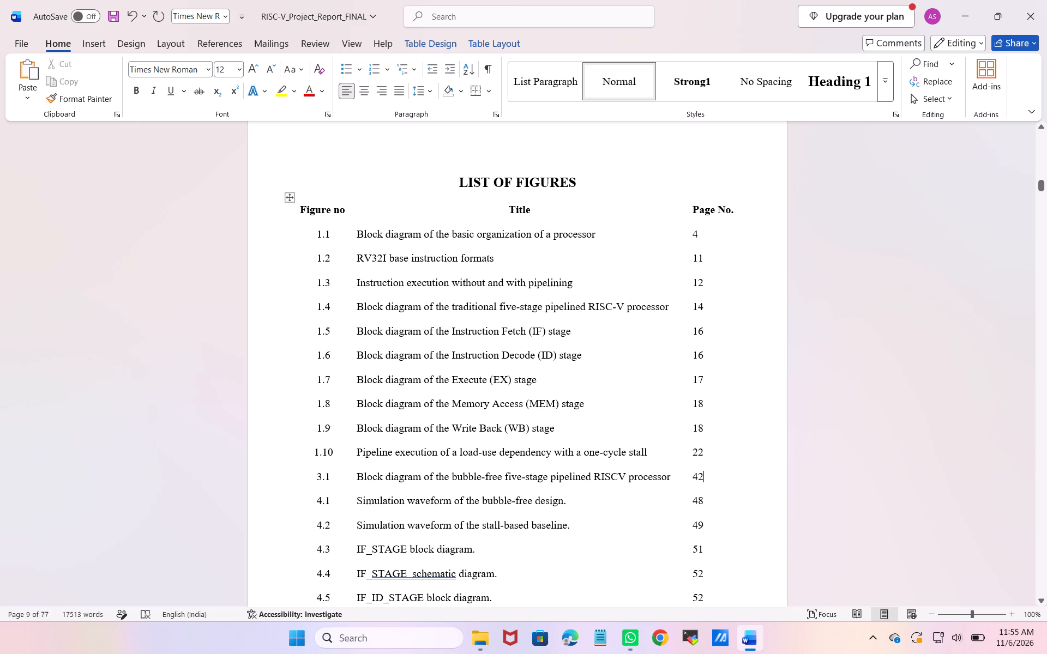
# Switch on the computer's mobile hotspot in the Windows quick settings and return to the report.
pyautogui.click(940, 645)
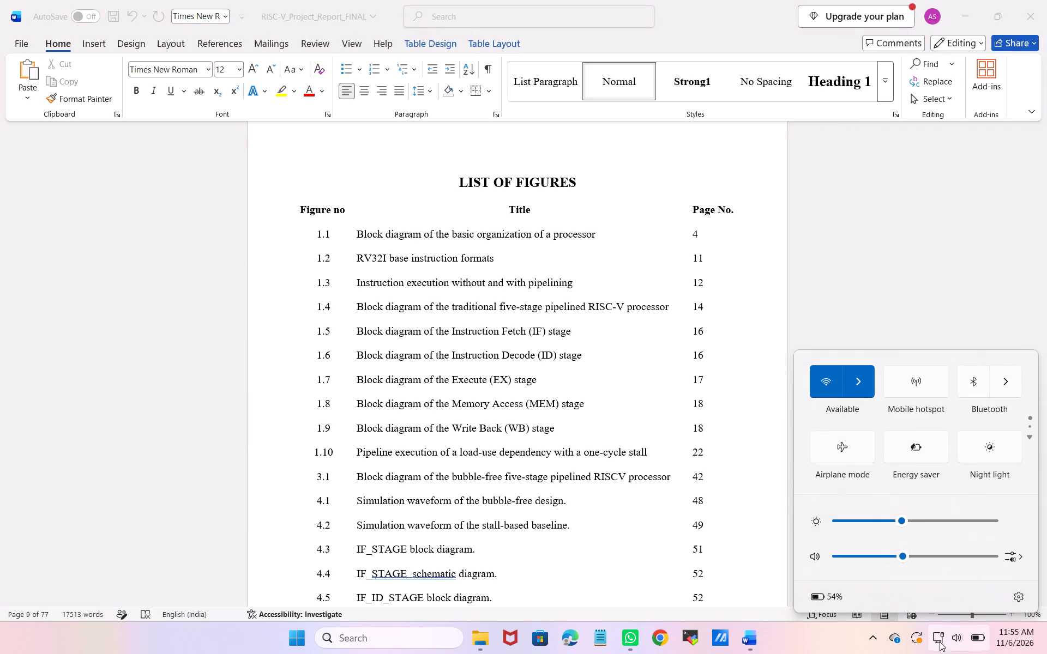
pyautogui.click(900, 395)
pyautogui.click(762, 338)
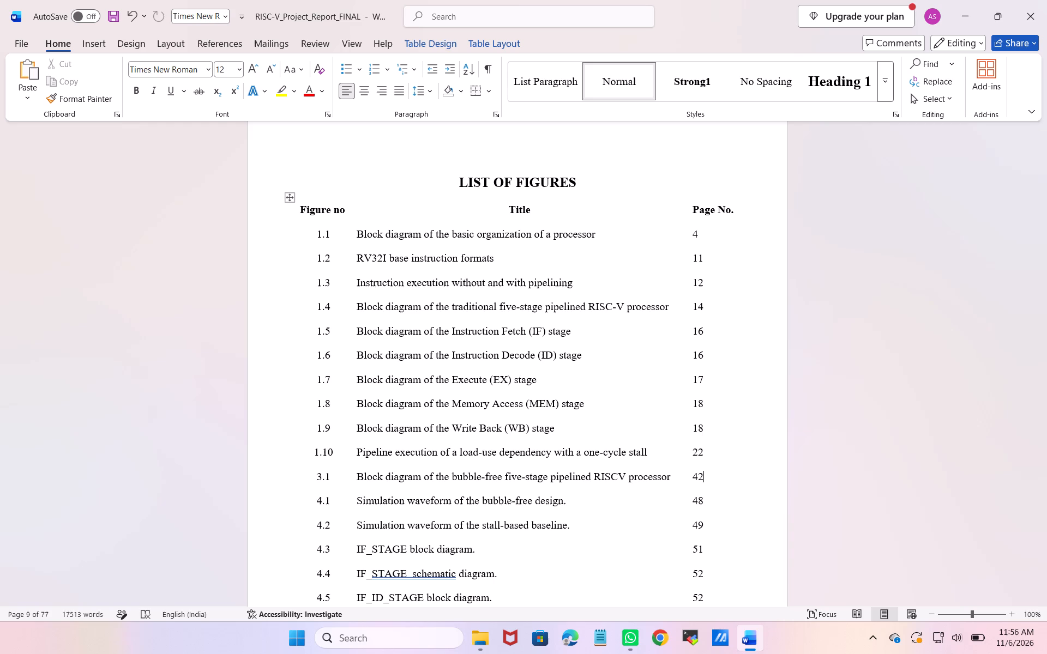
# Set the List of Figures page number for 4.3 "IF_STAGE block diagram." to 52.
pyautogui.press('Down')
pyautogui.press('Down')
# Set the List of Figures page numbers for 4.3 "IF_STAGE block diagram." to 52 and 4.11 "EX_STAGE block diagram." to 54.
pyautogui.press('Down')
pyautogui.press('BackSpace')
pyautogui.press('2')
pyautogui.press('Down')
pyautogui.press('Down')
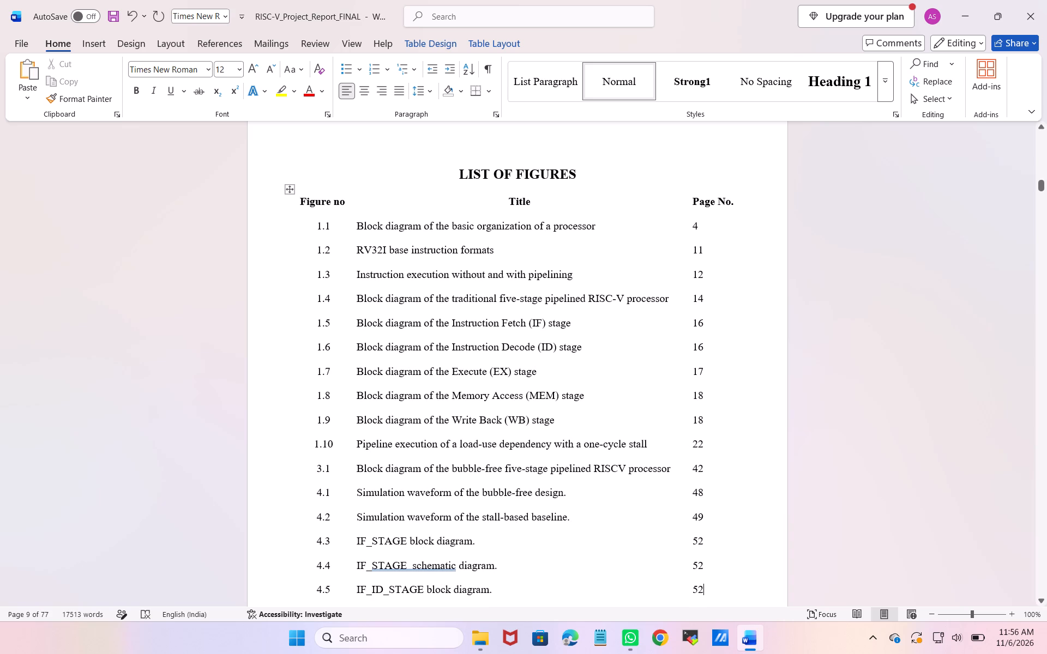
pyautogui.press('Down')
pyautogui.press('Down')
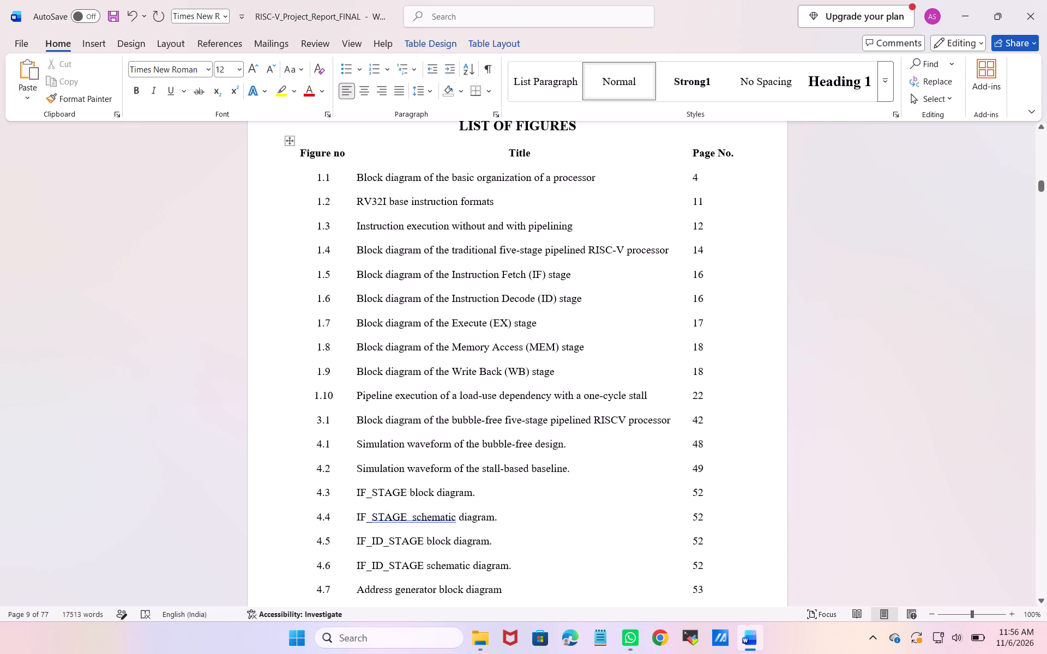
pyautogui.press('Down')
pyautogui.press('Down')
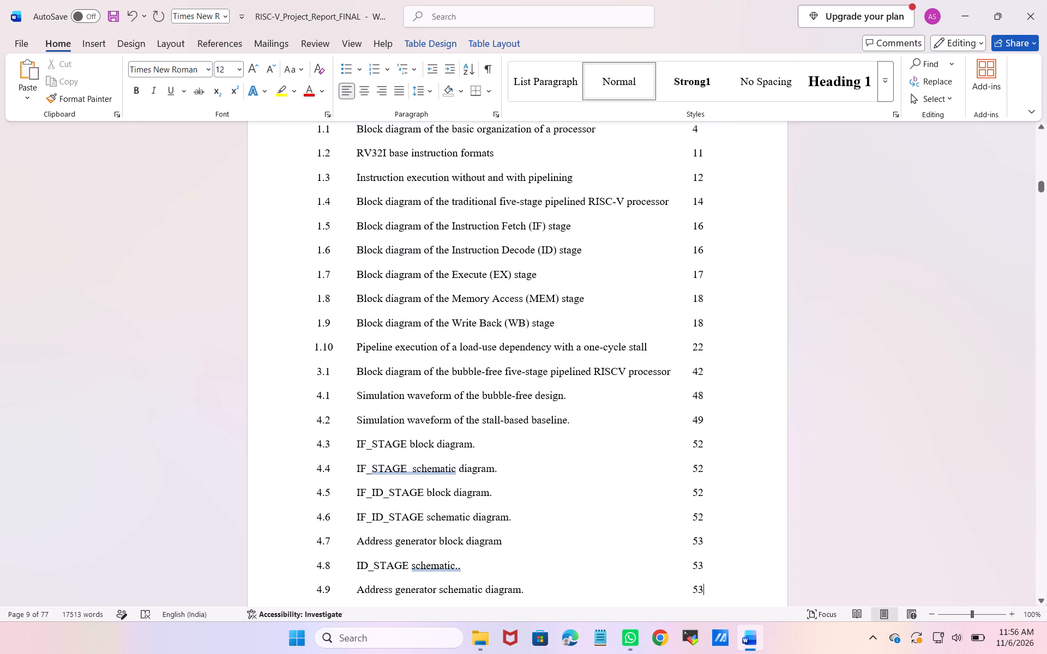
pyautogui.press('Down')
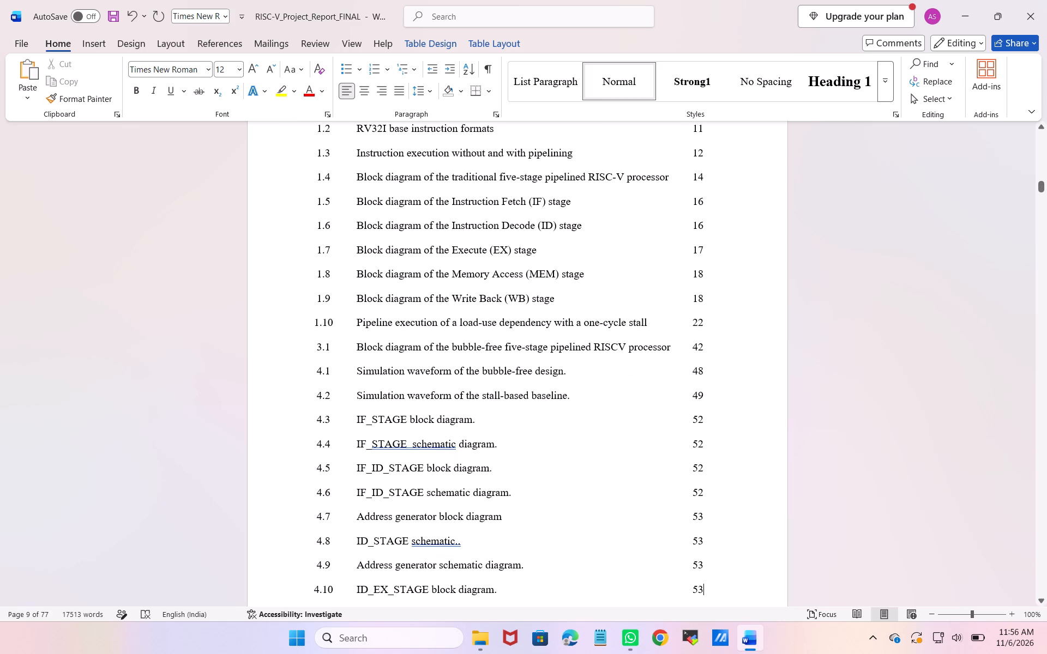
pyautogui.press('Down')
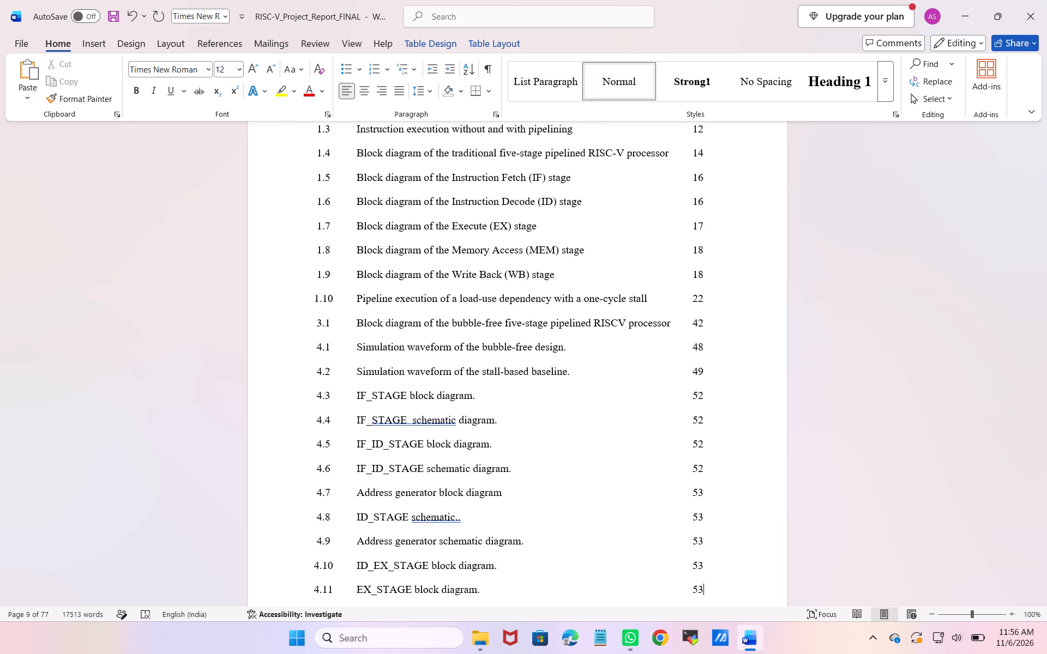
pyautogui.press('BackSpace')
pyautogui.press('4')
pyautogui.press('Down')
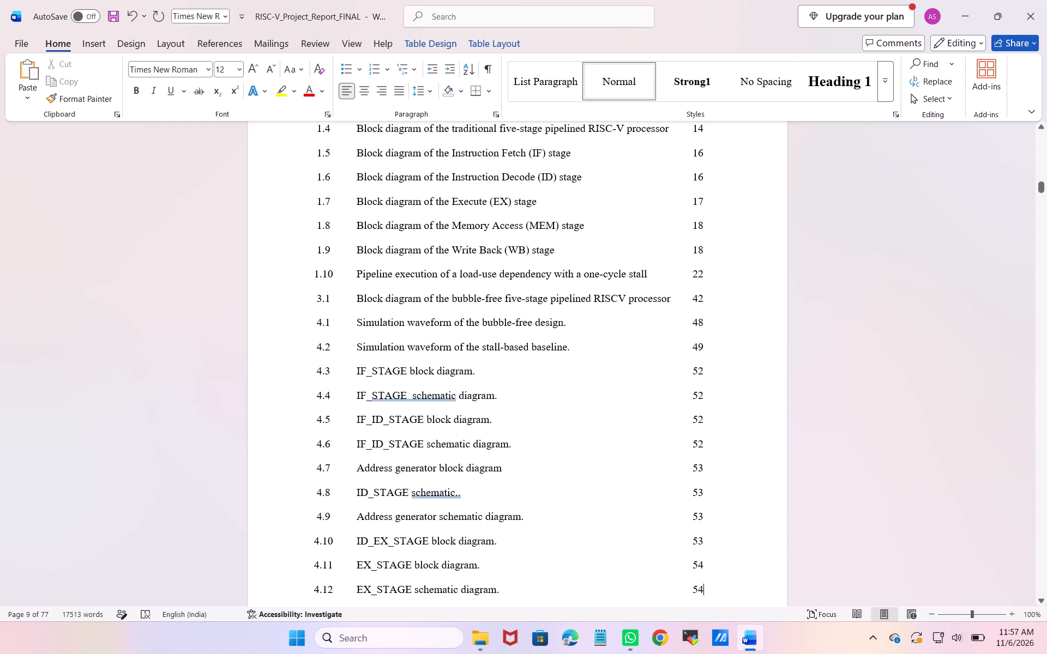
# Set the List of Figures page numbers for 4.14 "MEM_STAGE block diagram." and 4.15 "MEM_STAGE schematic diagram." to 55.
pyautogui.press('Down')
pyautogui.press('Down')
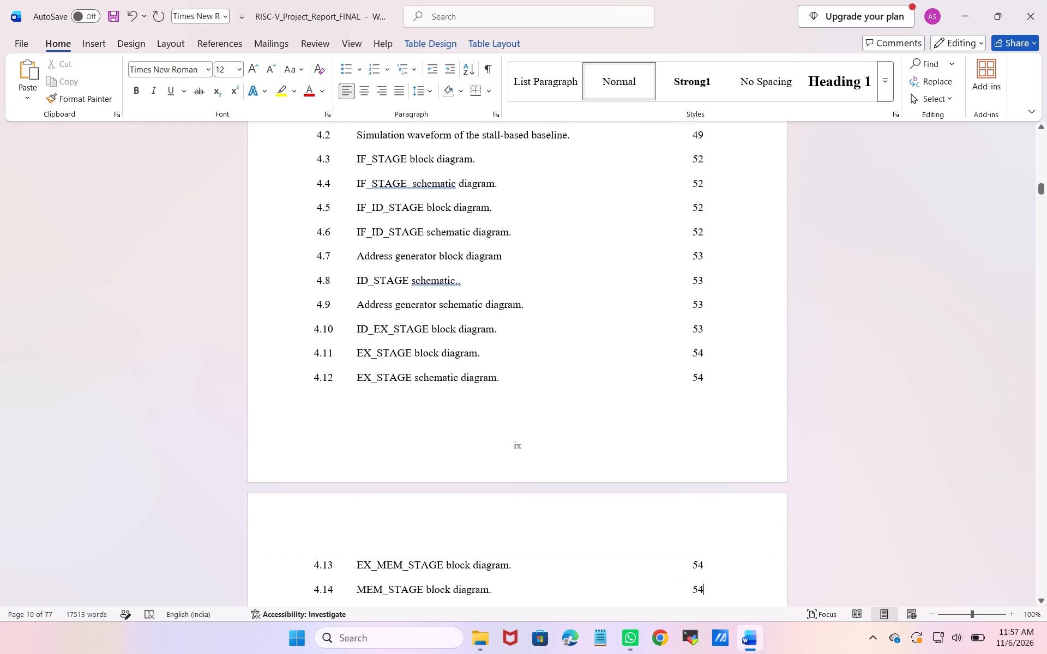
pyautogui.press('BackSpace')
pyautogui.press('5')
pyautogui.press('Down')
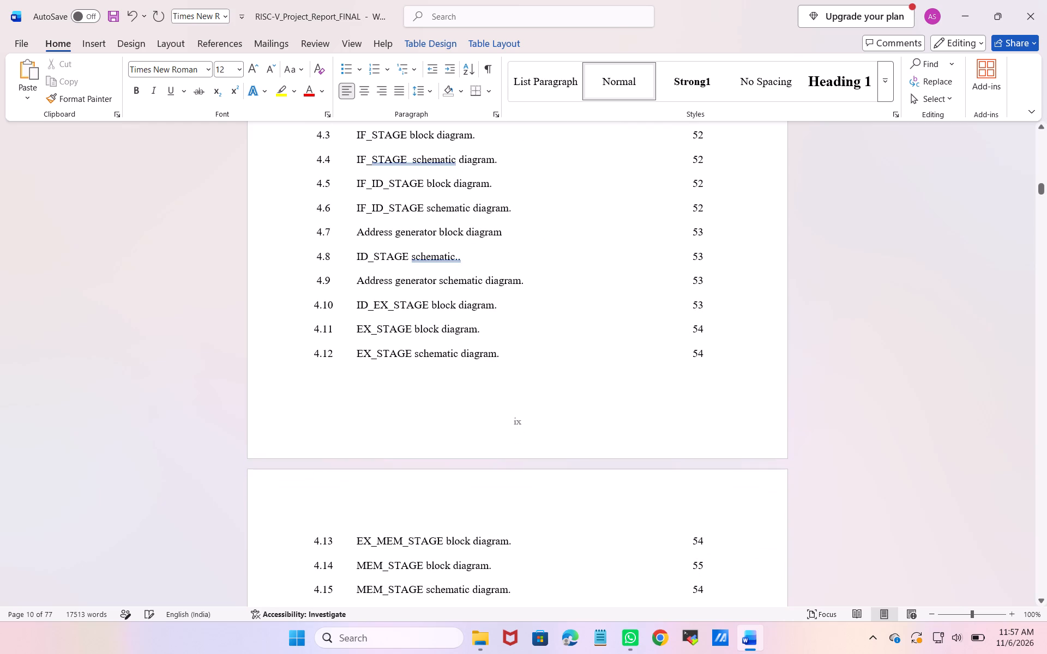
pyautogui.press('BackSpace')
pyautogui.press('5')
# Set the List of Figures page numbers for the WB_STAGE entries 4.18 and 4.19 and the Forwarding unit block diagram 4.20 to 56.
pyautogui.press('Down')
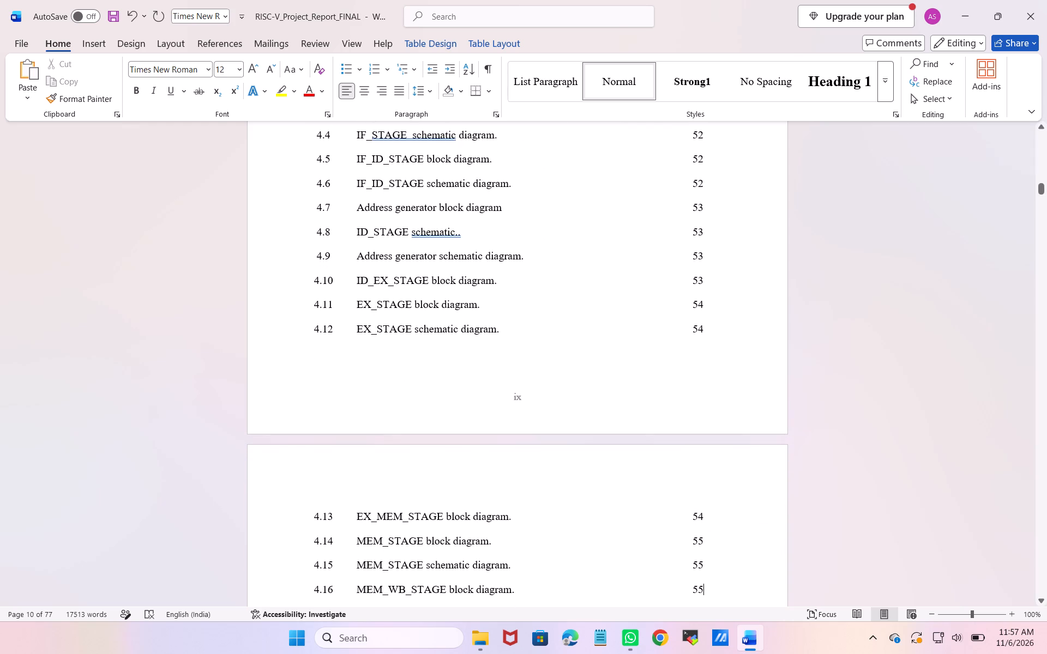
pyautogui.press('Down')
pyautogui.press('Down')
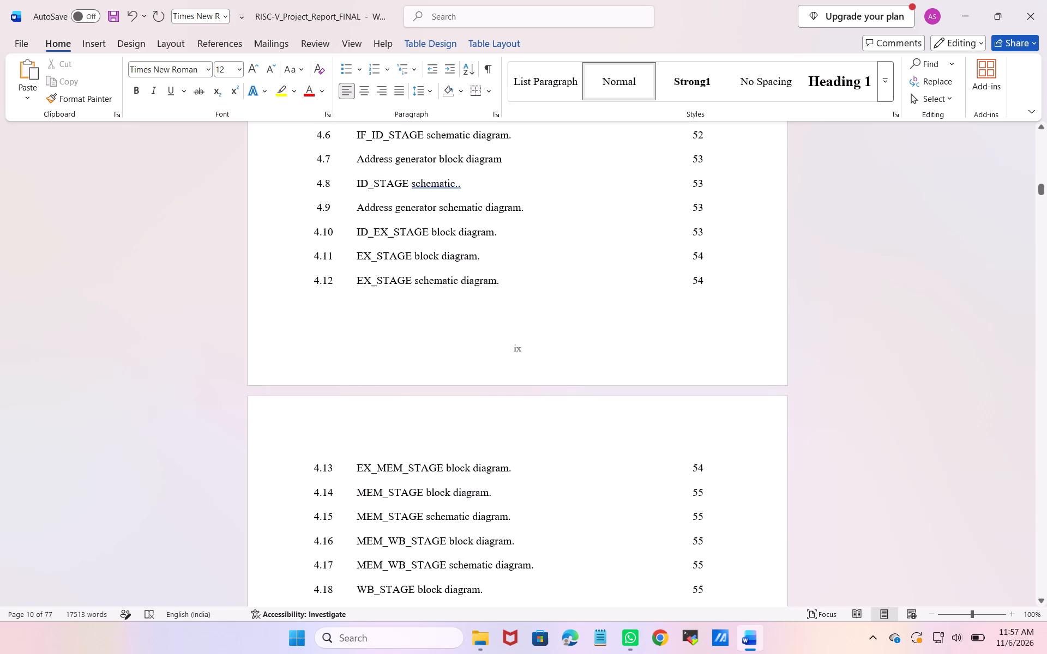
pyautogui.press('BackSpace')
pyautogui.press('6')
pyautogui.press('Down')
pyautogui.press('BackSpace')
pyautogui.press('6')
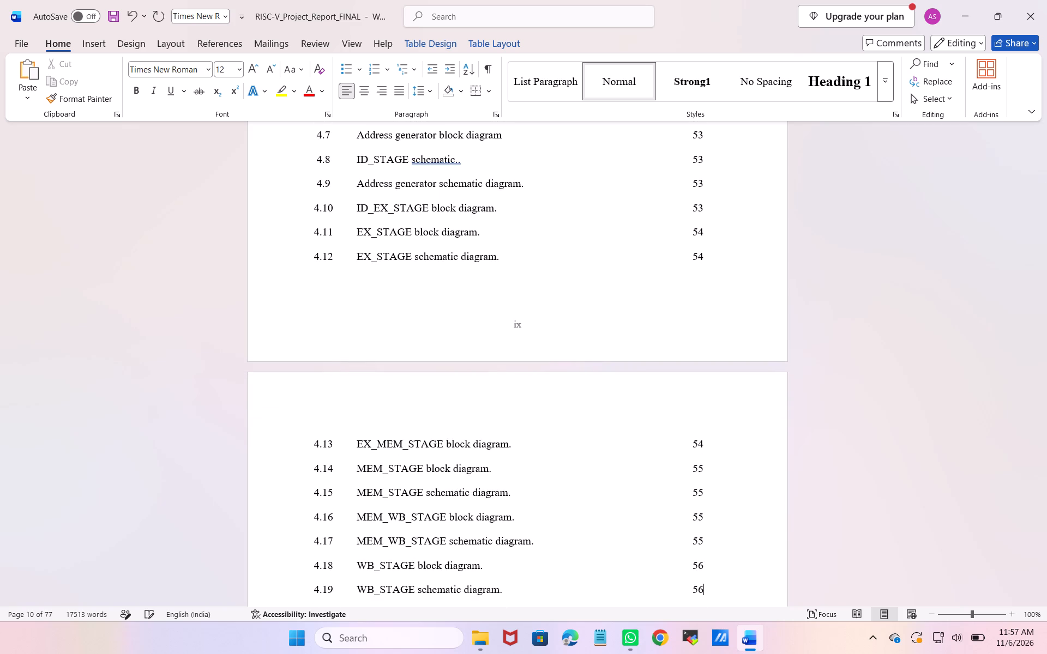
pyautogui.press('Down')
pyautogui.press('BackSpace')
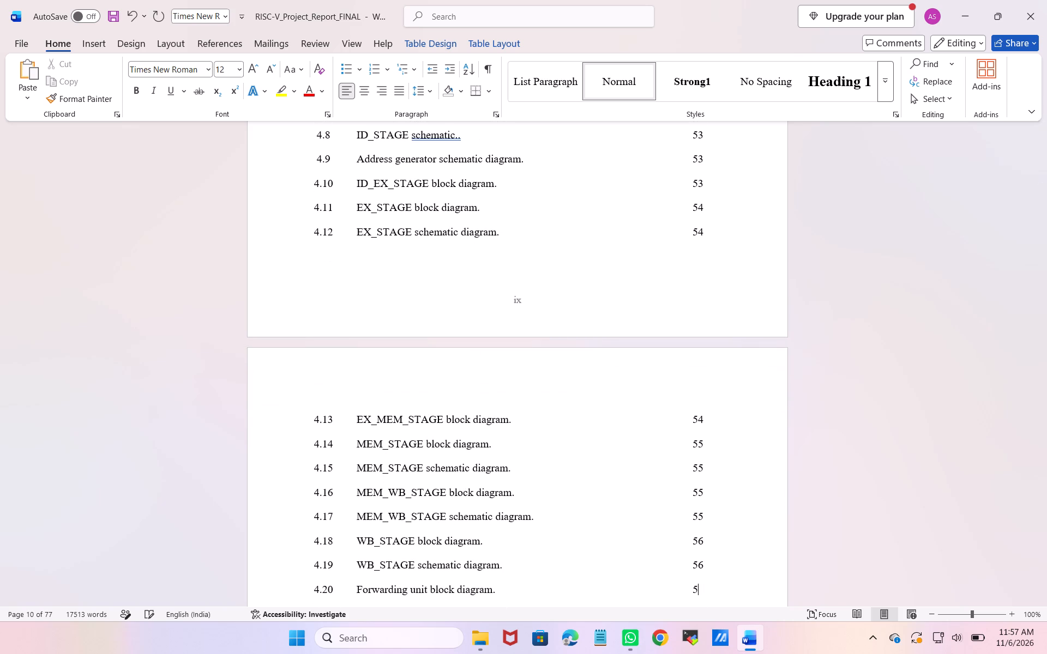
pyautogui.press('6')
# Set the List of Figures page numbers for 4.22 "HDU block diagram." and 4.23 "HDU schematic diagram." to 57.
pyautogui.press('Down')
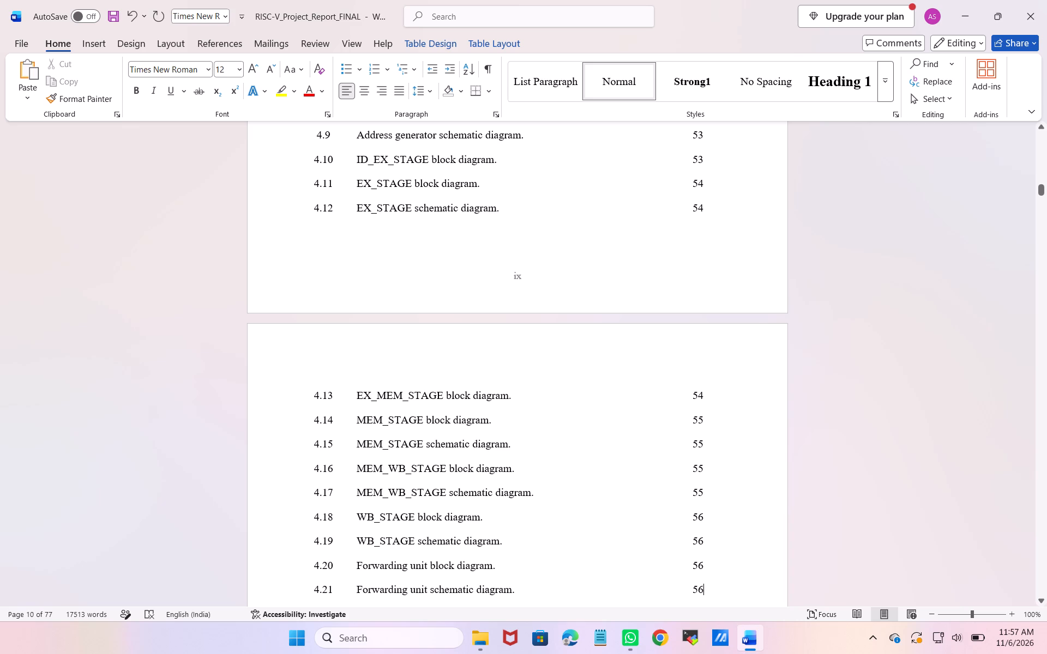
pyautogui.press('Down')
pyautogui.press('BackSpace')
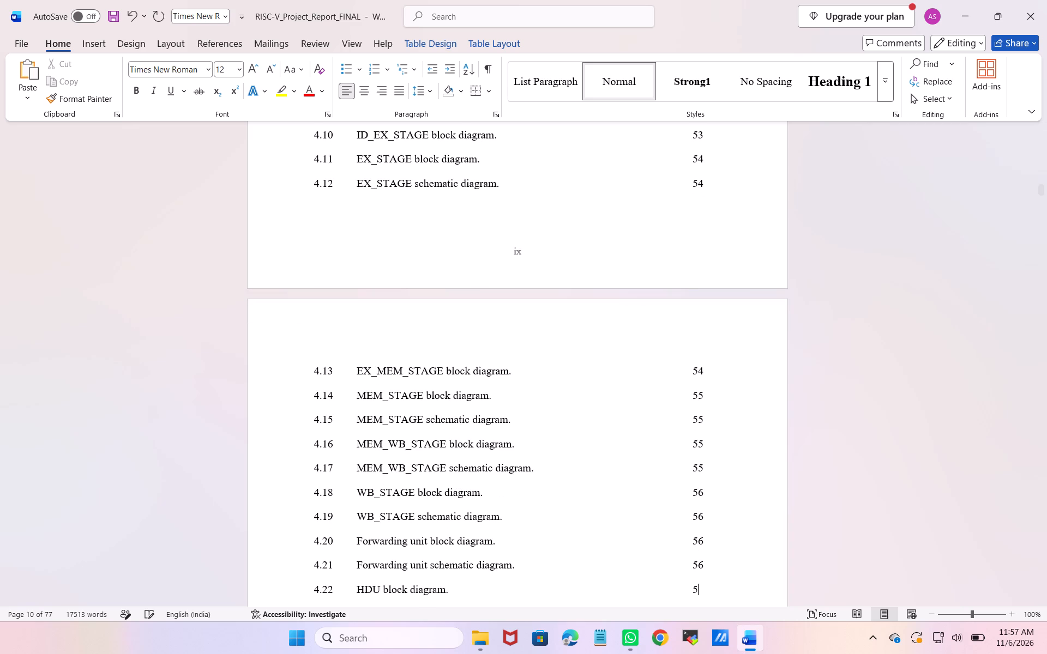
pyautogui.press('7')
pyautogui.press('Down')
pyautogui.press('BackSpace')
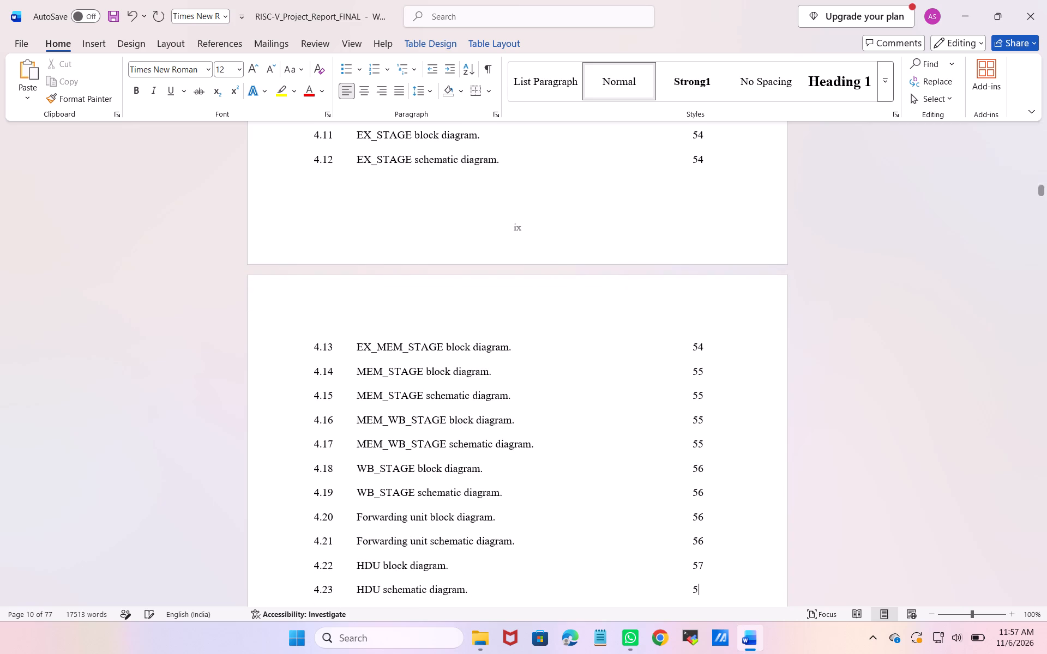
pyautogui.press('7')
# Set the List of Figures page numbers for 4.25 and 4.26 to 58 and for 4.27 "Power Summary after Implementation." to 59.
pyautogui.press('Down')
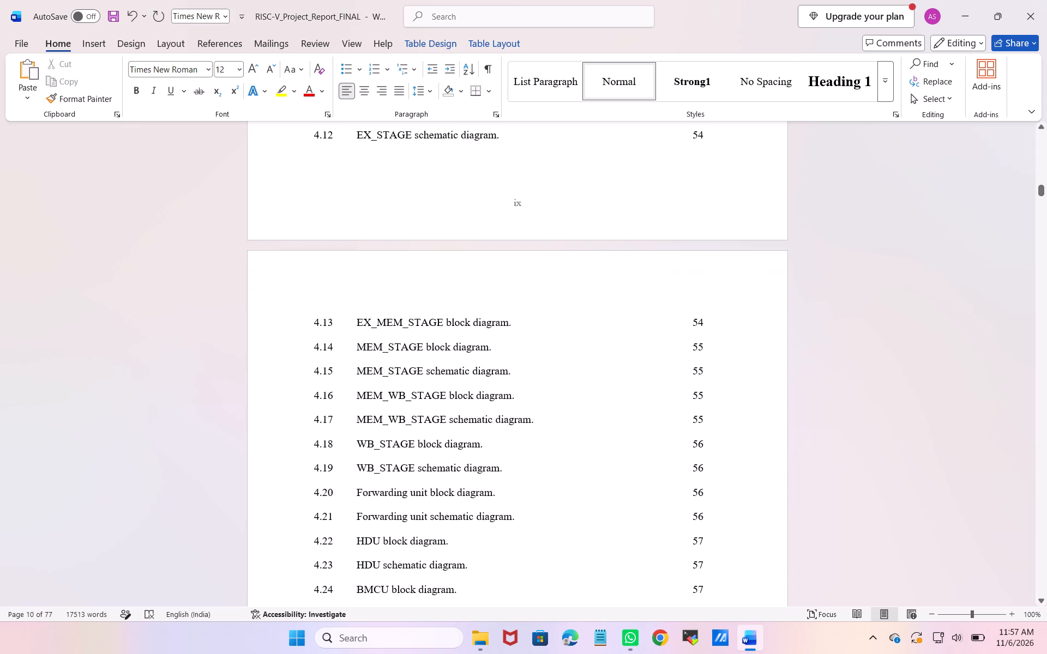
pyautogui.press('Down')
pyautogui.press('BackSpace')
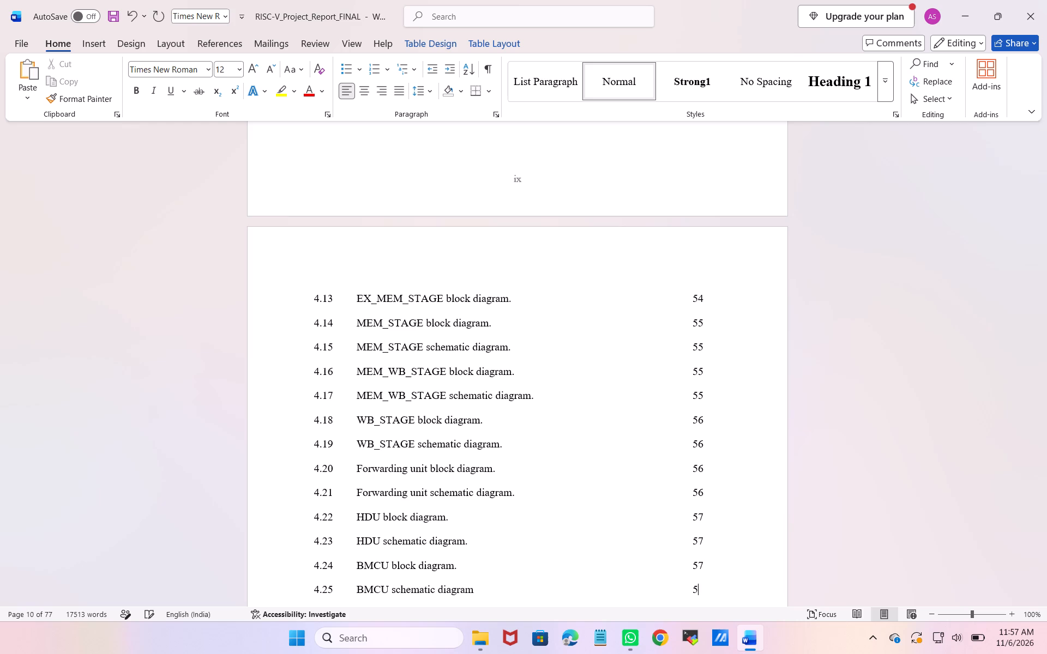
pyautogui.press('8')
pyautogui.press('Down')
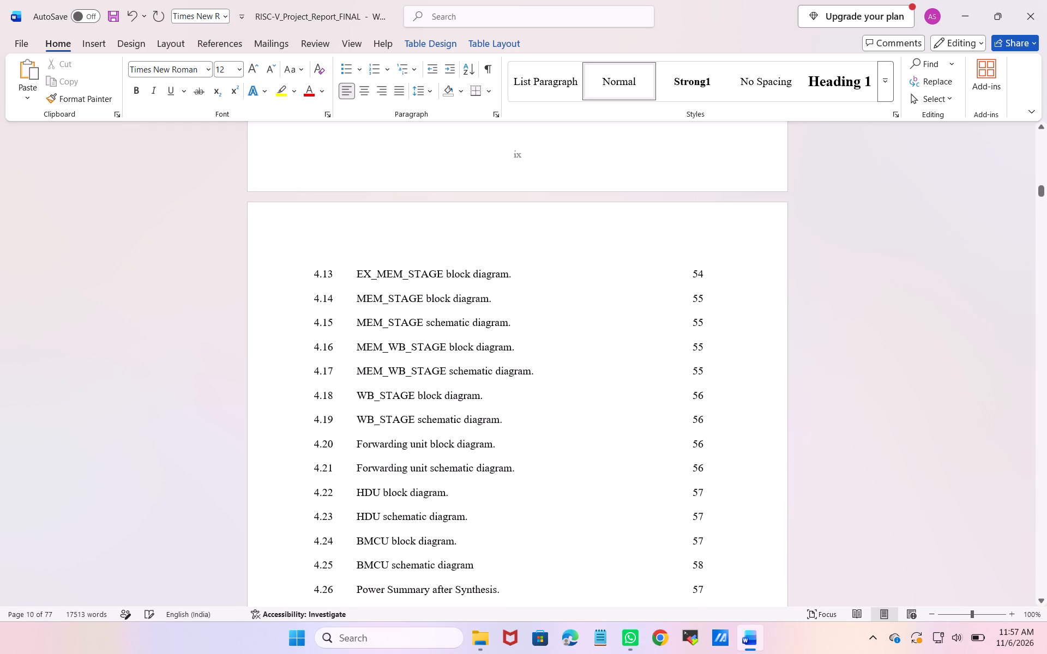
pyautogui.press('BackSpace')
pyautogui.press('8')
pyautogui.press('Down')
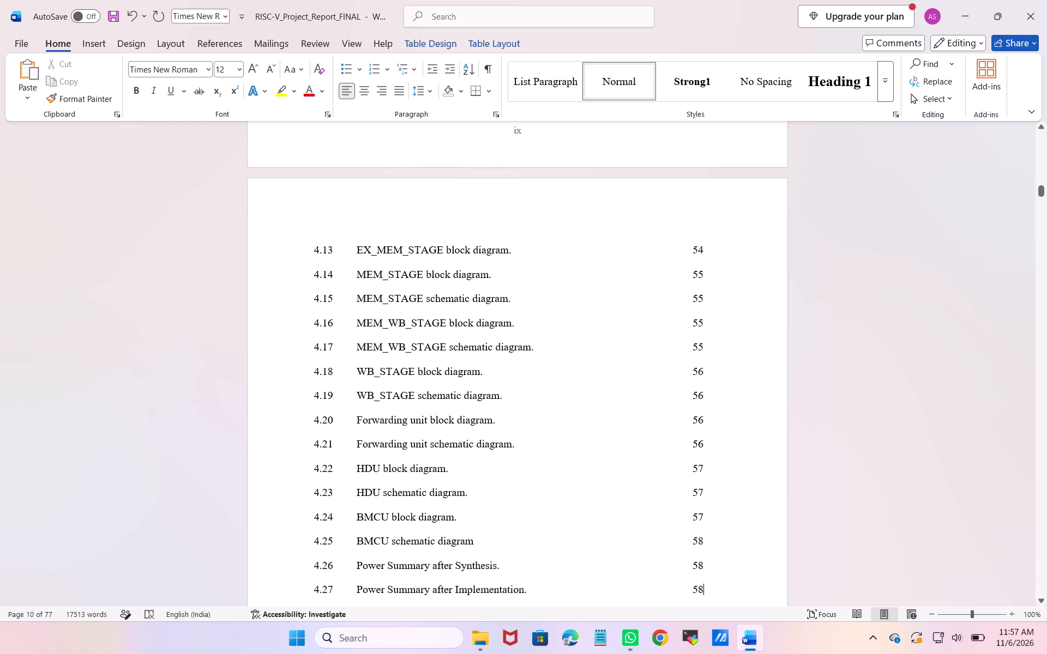
pyautogui.press('BackSpace')
pyautogui.press('9')
# Look through the pages after the List of Figures, from the abbreviations through the Introduction and section 1.1 on processors.
pyautogui.scroll(-2, 703, 482)
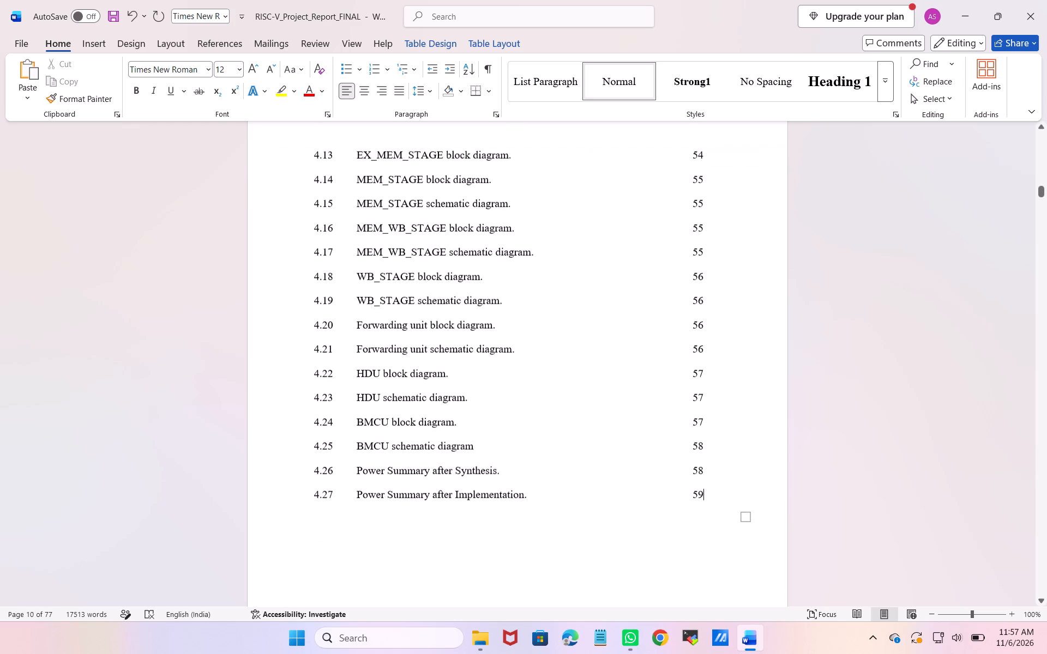
pyautogui.scroll(-2, 703, 482)
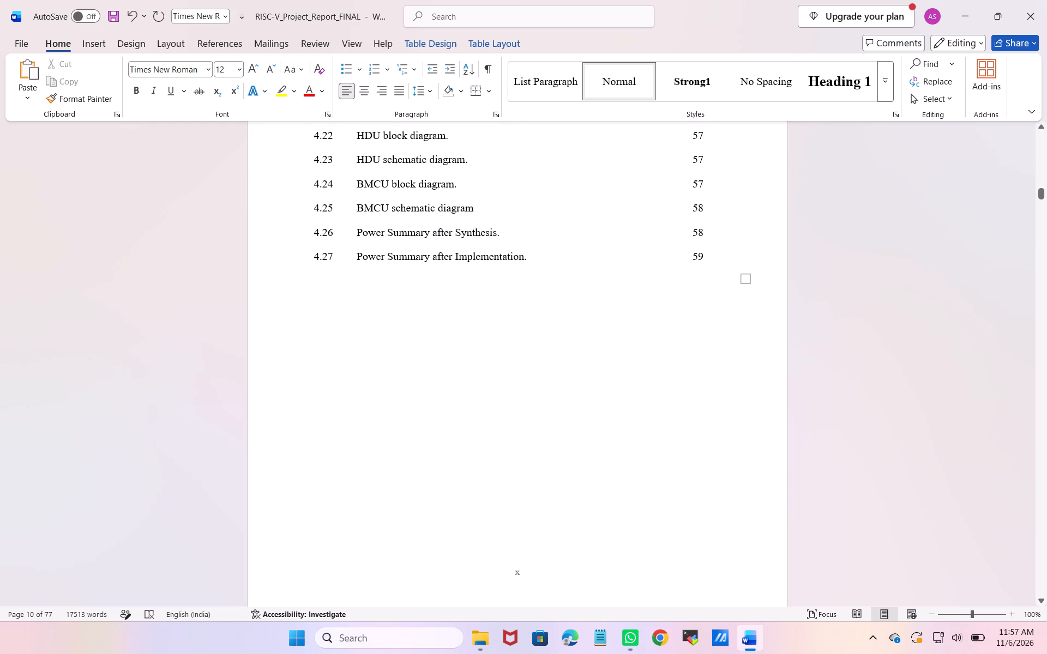
pyautogui.scroll(-2, 703, 482)
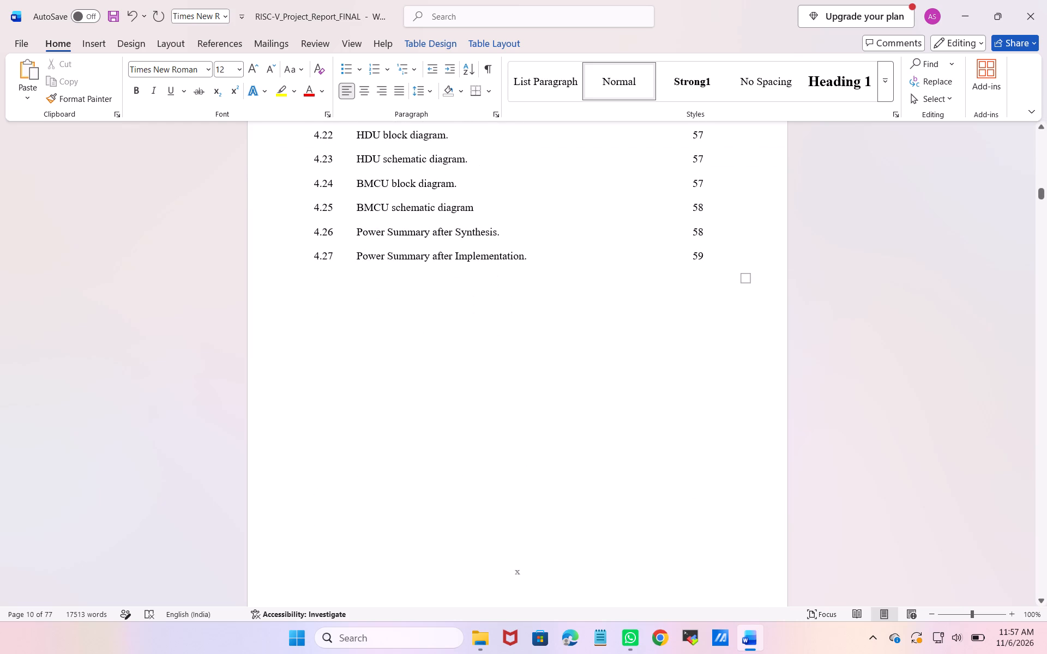
pyautogui.scroll(-1, 703, 482)
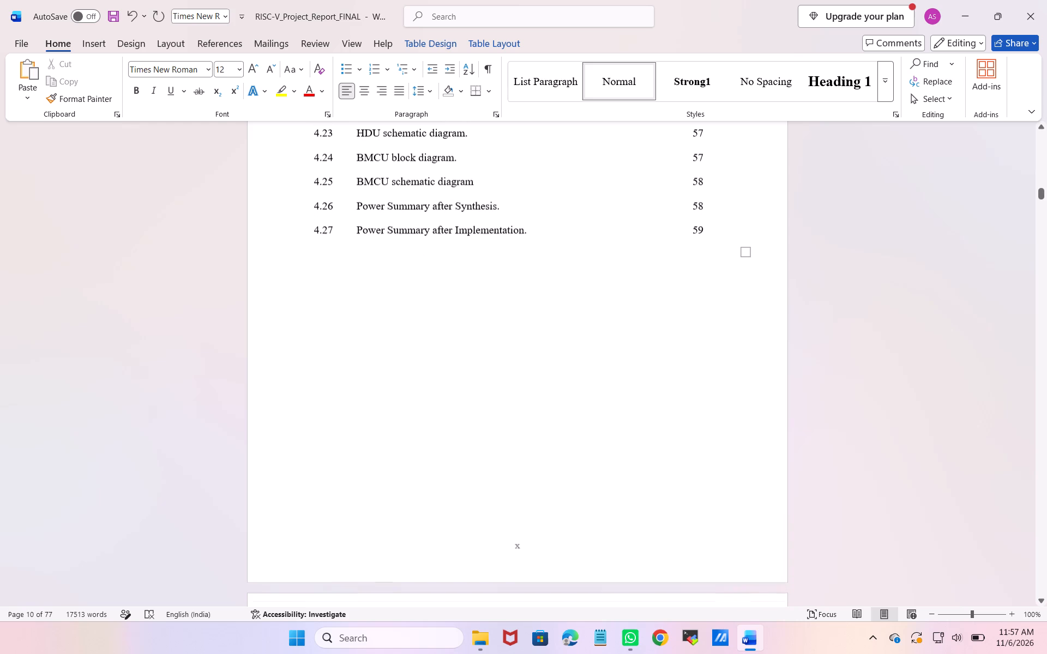
pyautogui.scroll(-5, 703, 482)
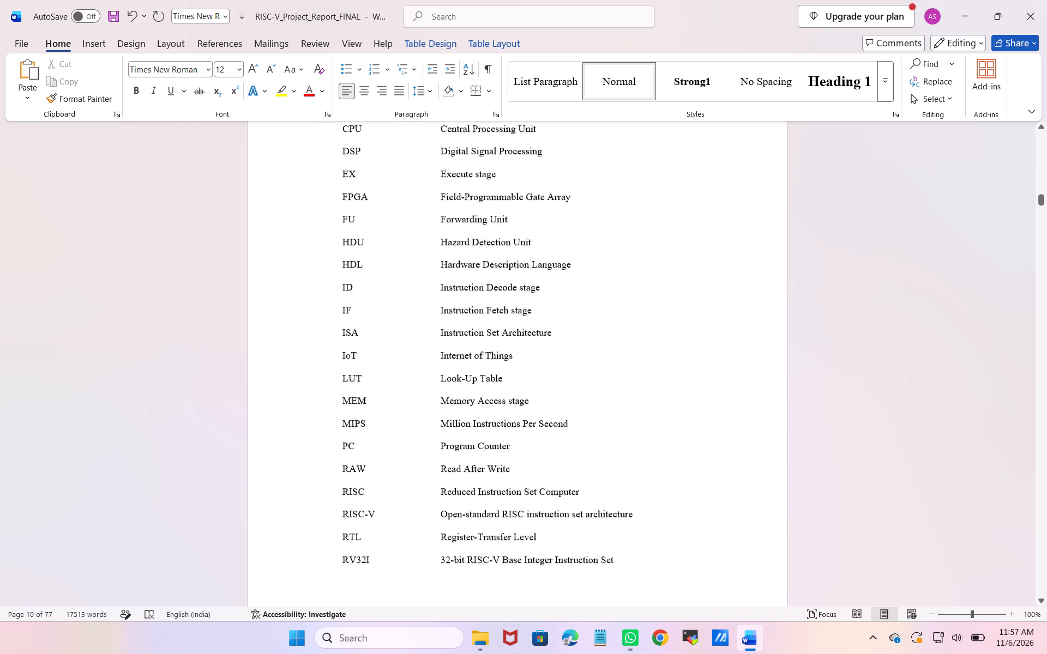
pyautogui.scroll(-4, 703, 482)
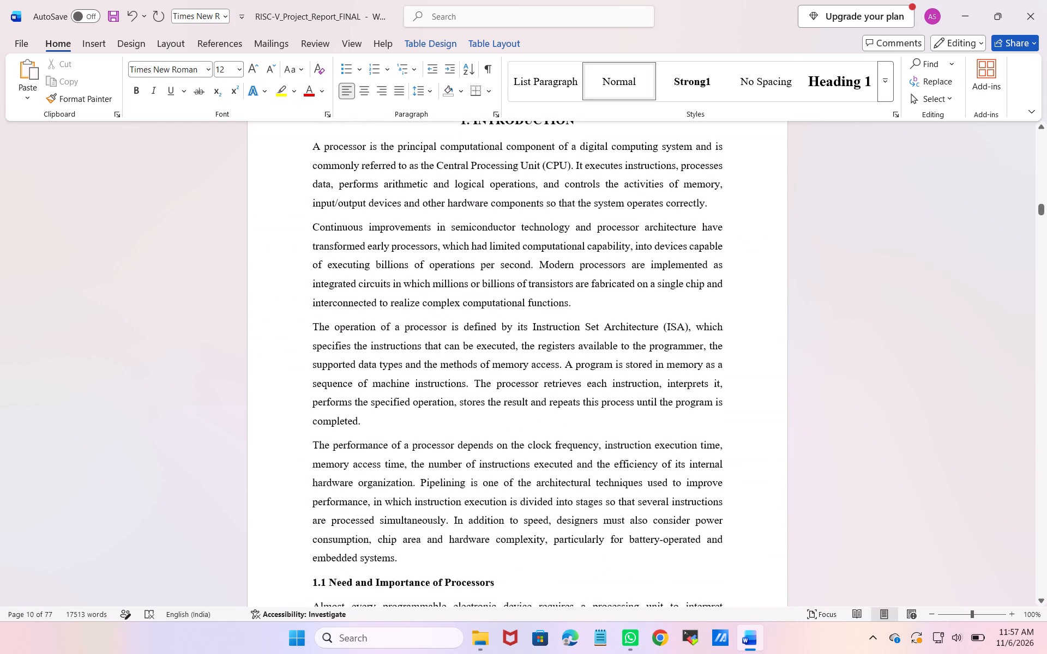
pyautogui.scroll(-2, 703, 482)
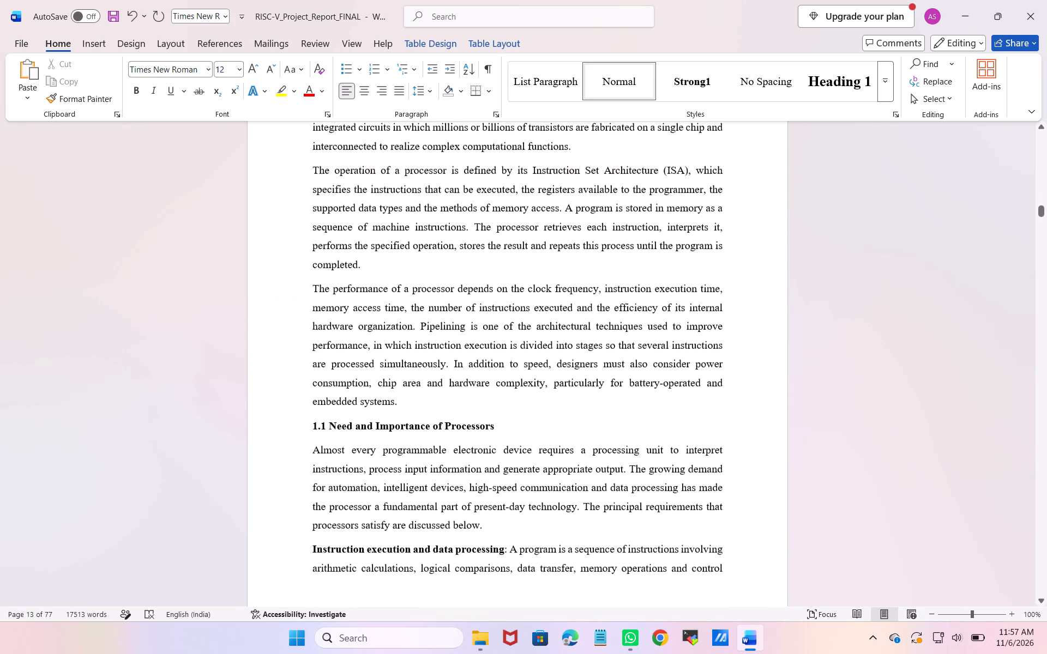
pyautogui.scroll(-3, 703, 482)
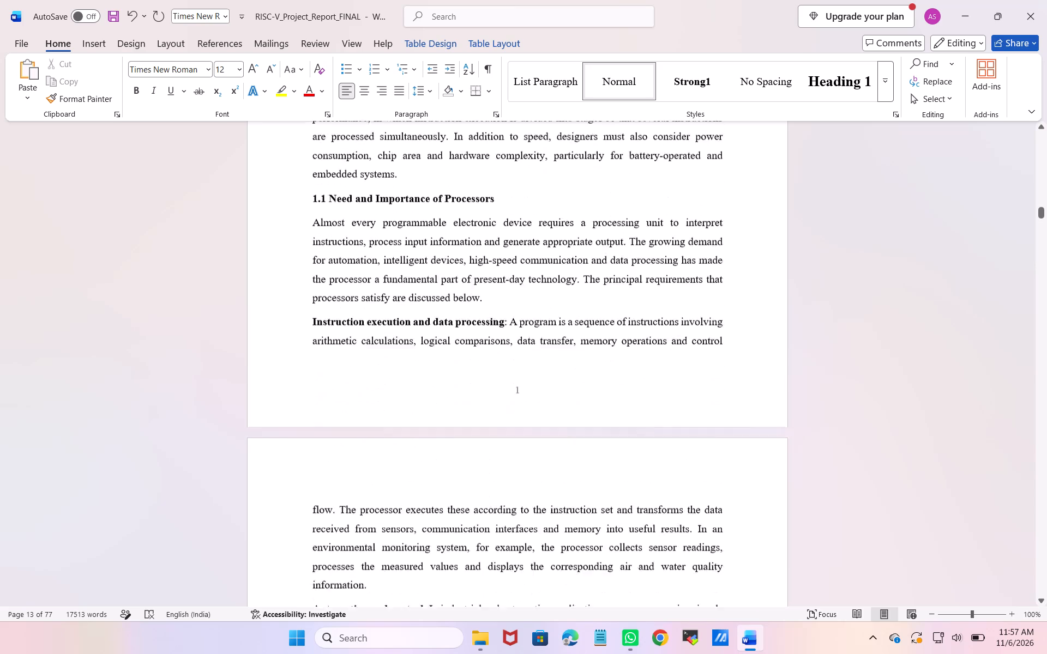
pyautogui.scroll(-3, 703, 482)
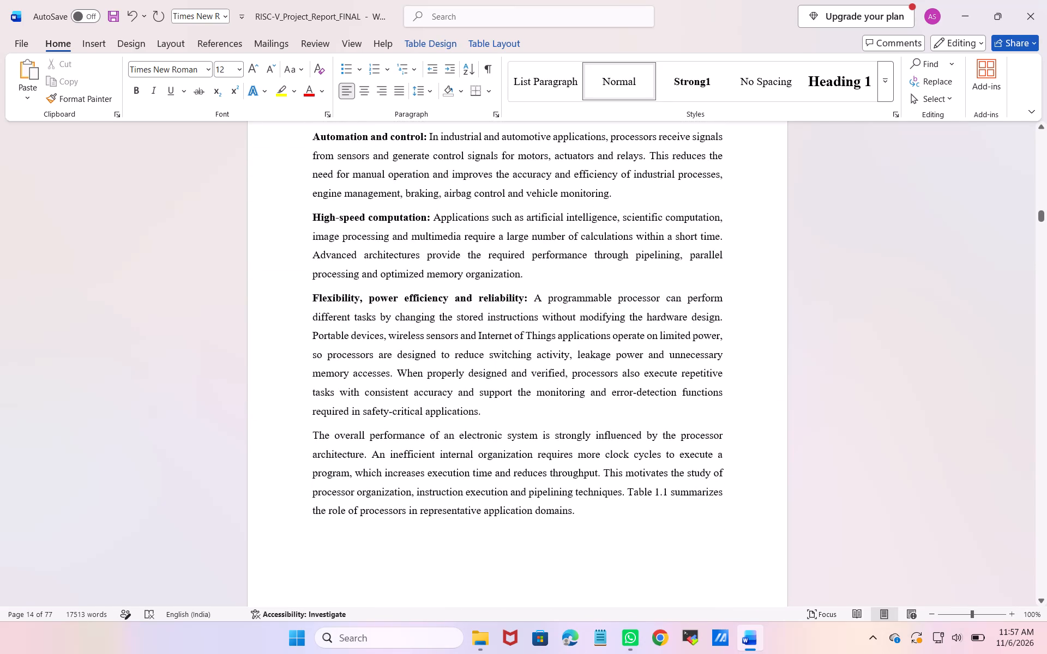
# Save the project report document.
pyautogui.hotkey('ctrl', 's')
pyautogui.hotkey('ctrl', 's')
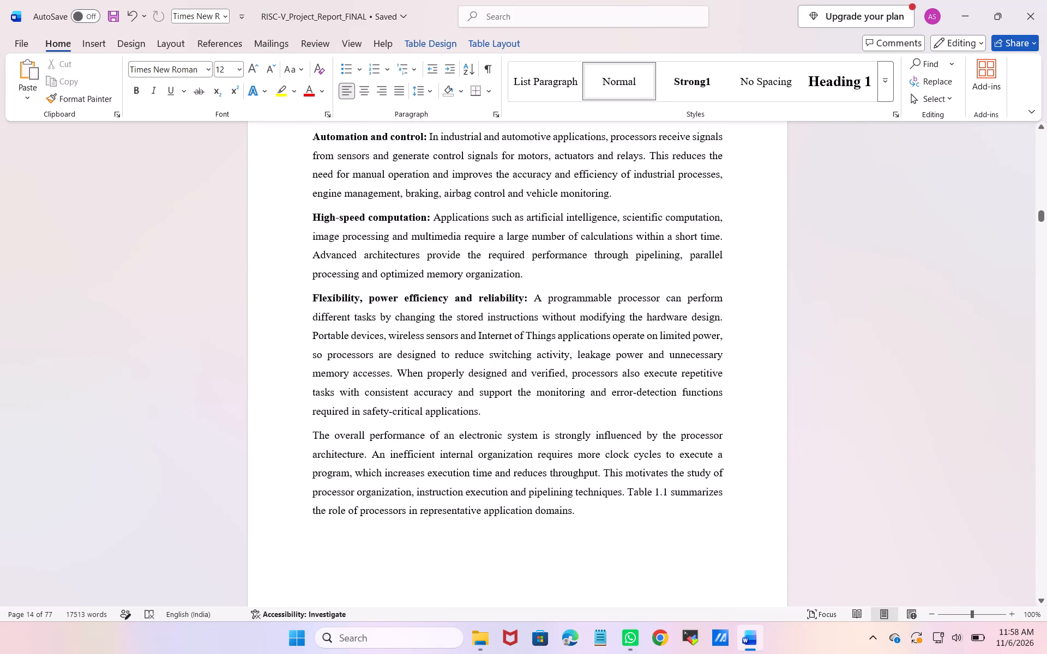
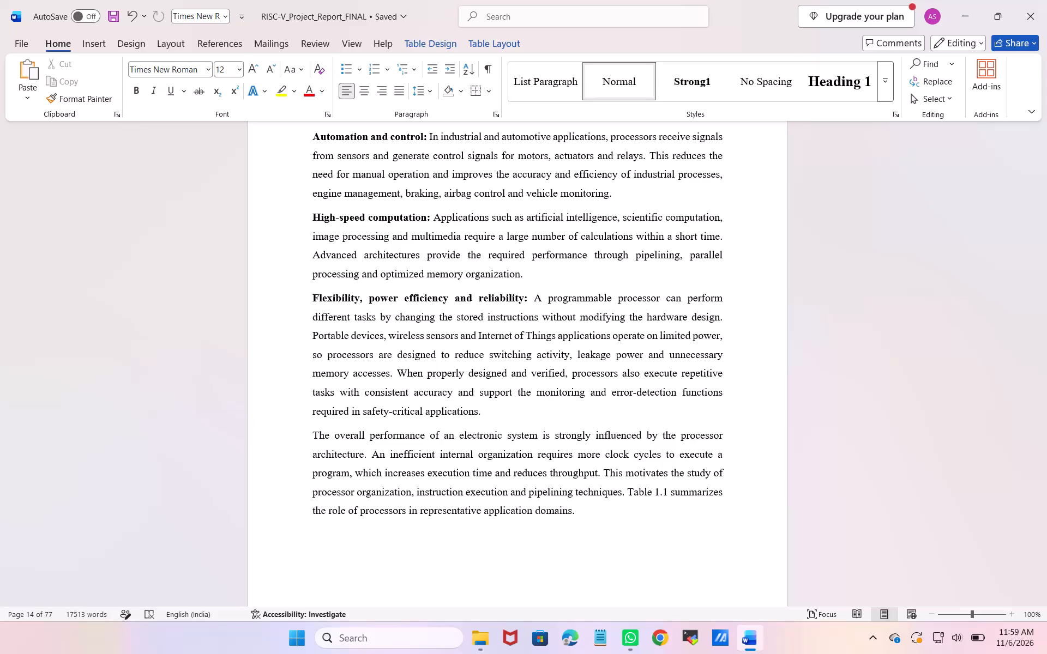
# Save the project report again and close the document.
pyautogui.hotkey('ctrl', 's')
pyautogui.hotkey('ctrl', 's')
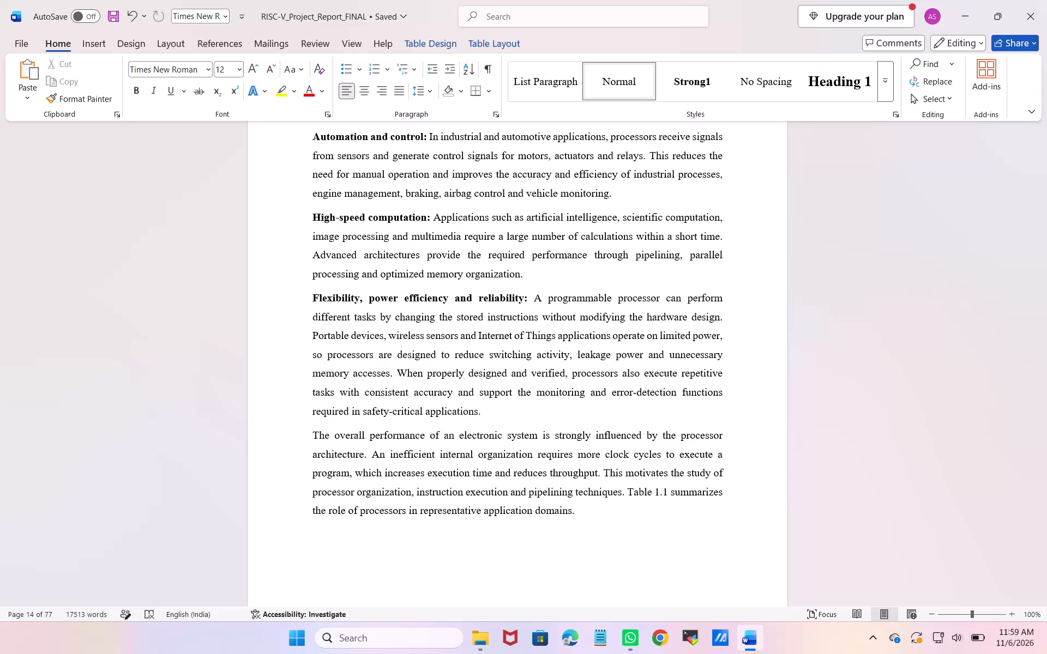
pyautogui.click(707, 474)
pyautogui.hotkey('ctrl', 's')
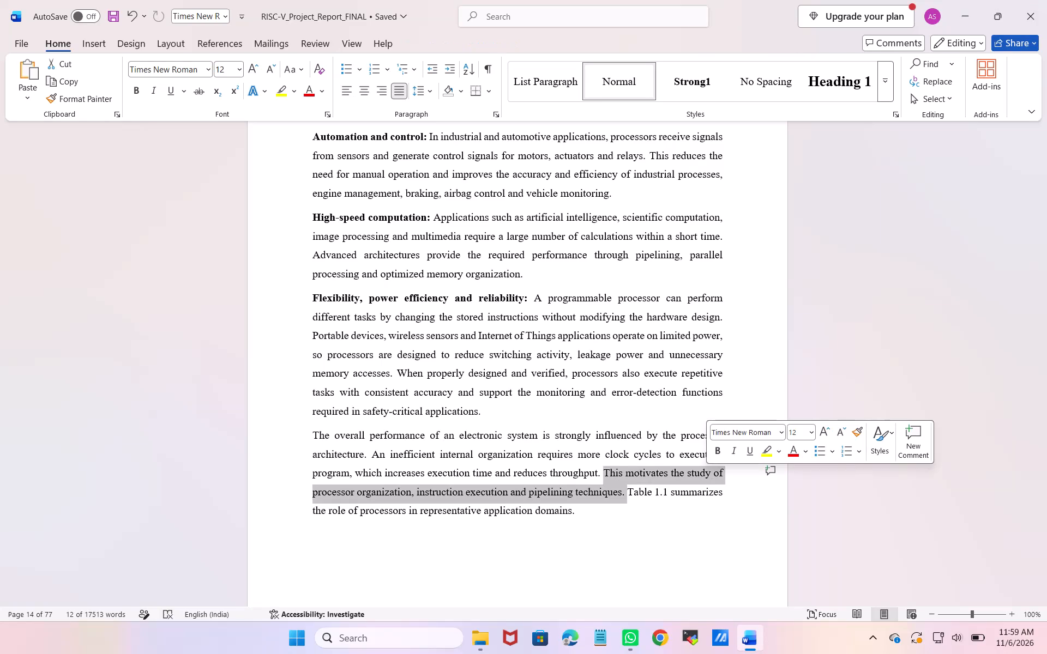
pyautogui.click(660, 404)
pyautogui.hotkey('ctrl', 's')
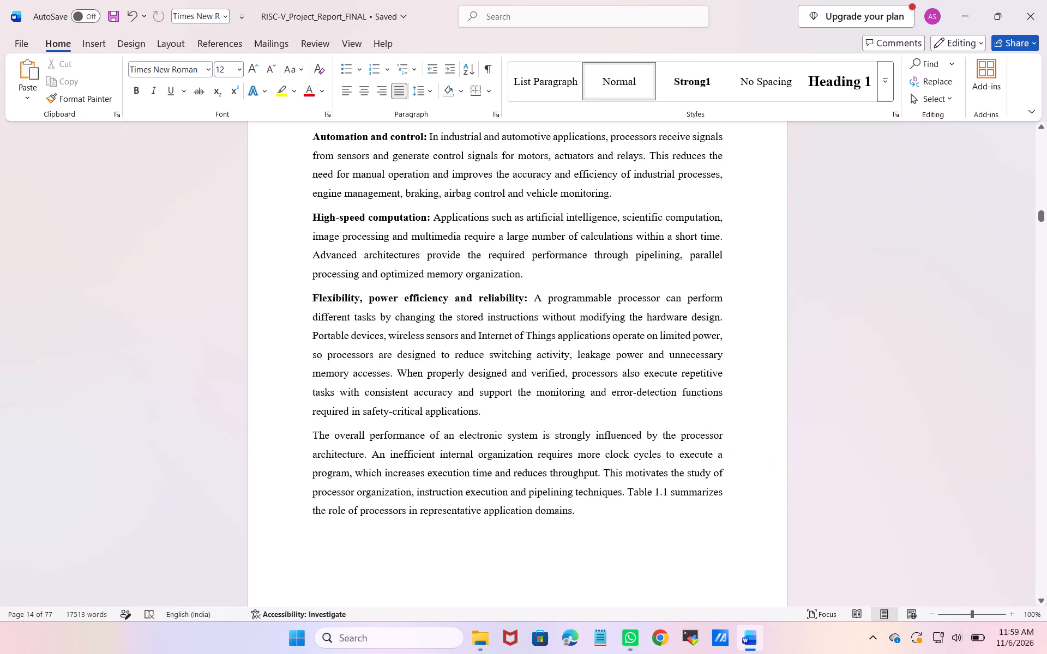
pyautogui.click(1046, 0)
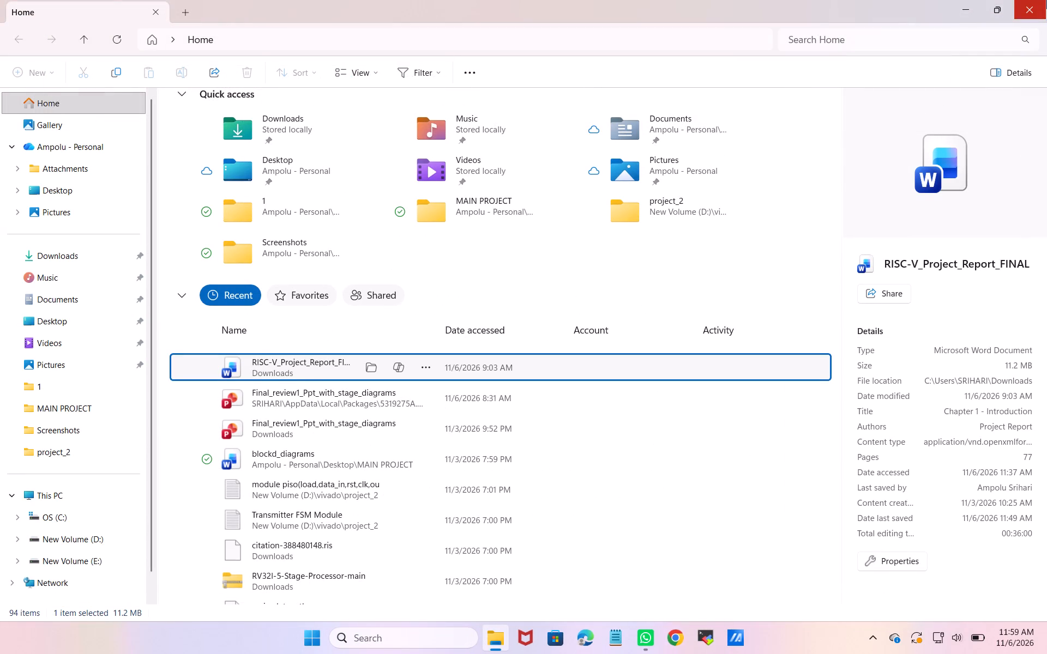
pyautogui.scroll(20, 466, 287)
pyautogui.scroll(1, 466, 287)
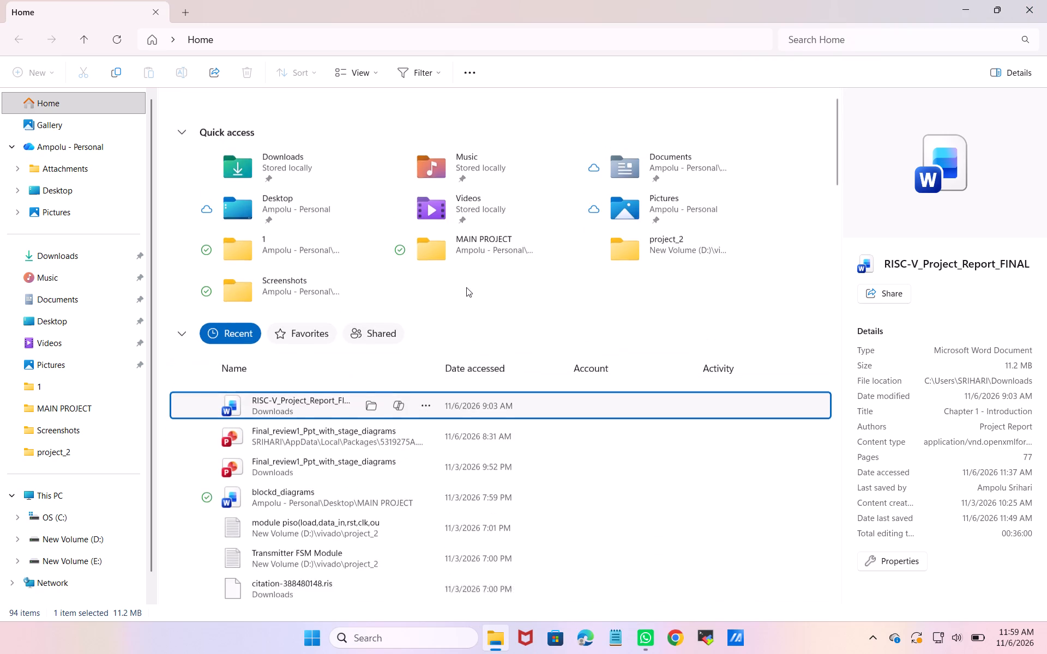
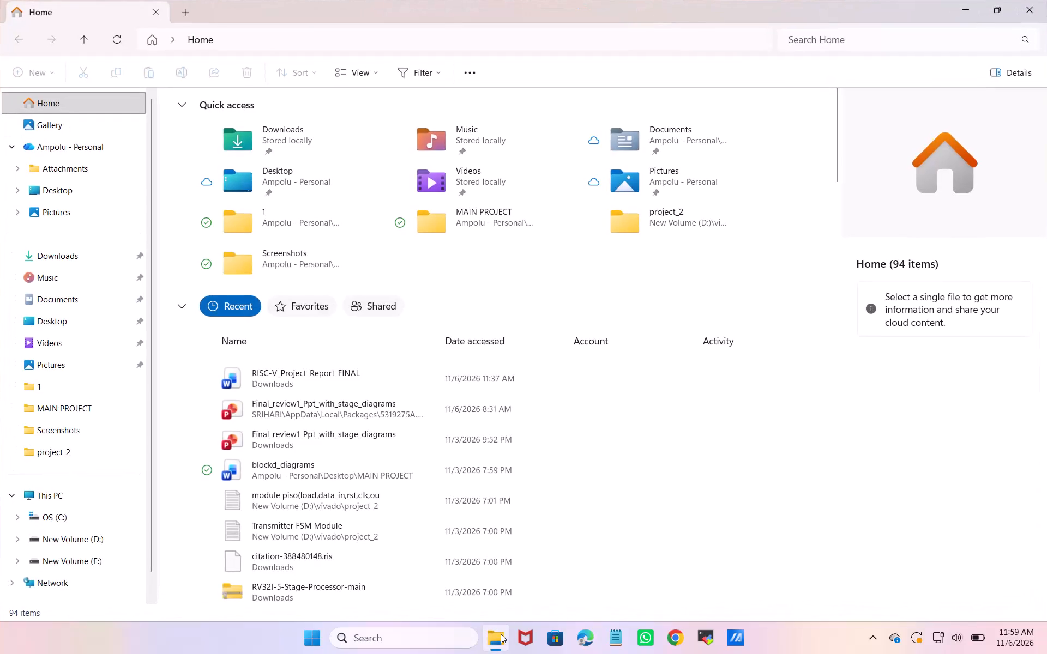
# Copy the RISC-V_Project_Report_FINAL Word document from the recent files in File Explorer.
pyautogui.click(339, 379)
pyautogui.rightClick(339, 379)
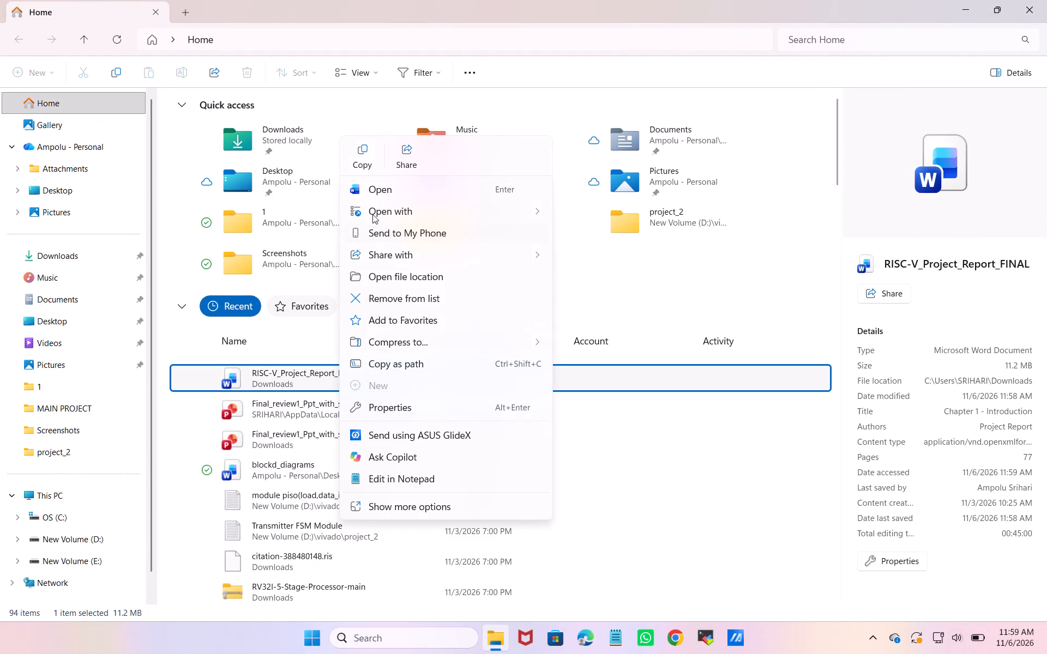
pyautogui.click(360, 151)
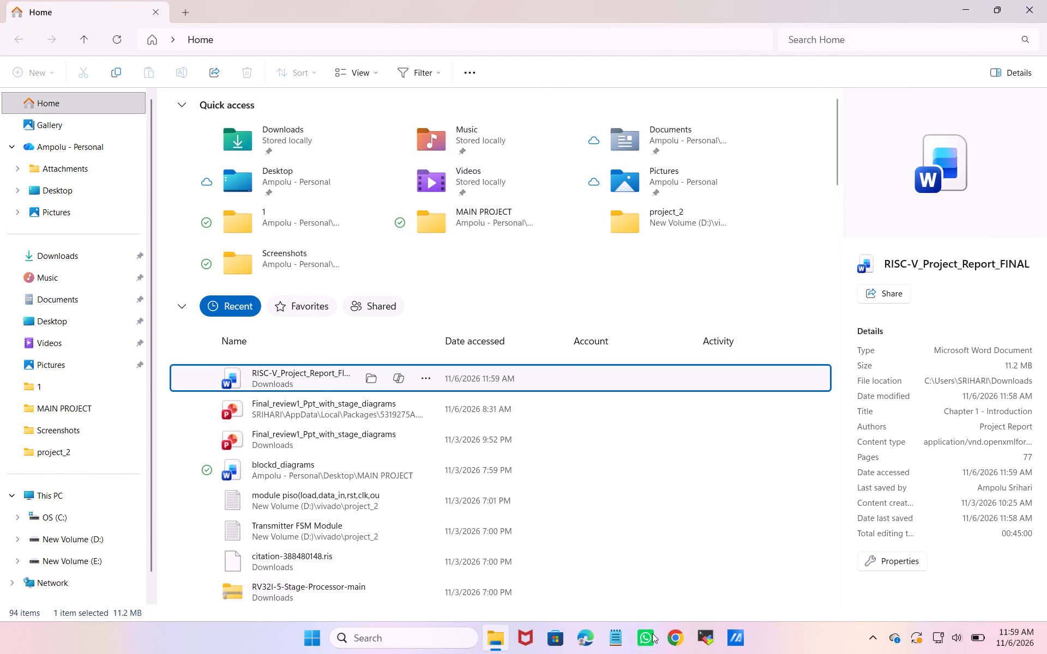
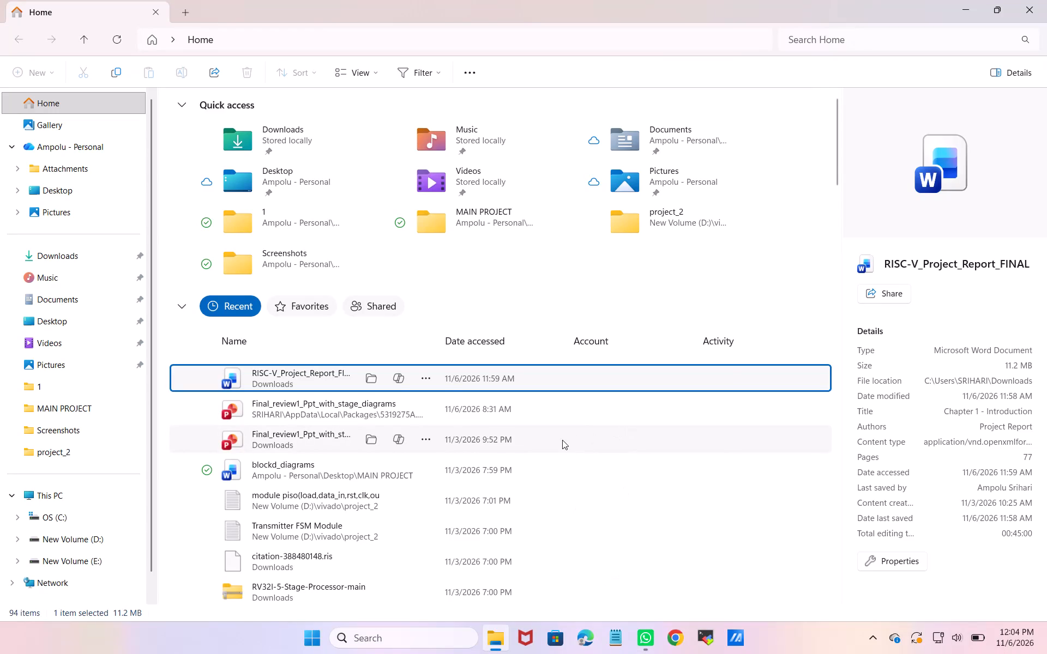
# Open the RISC-V_Project_Report_FINAL document from the recent files in Word at its title page.
pyautogui.doubleClick(309, 385)
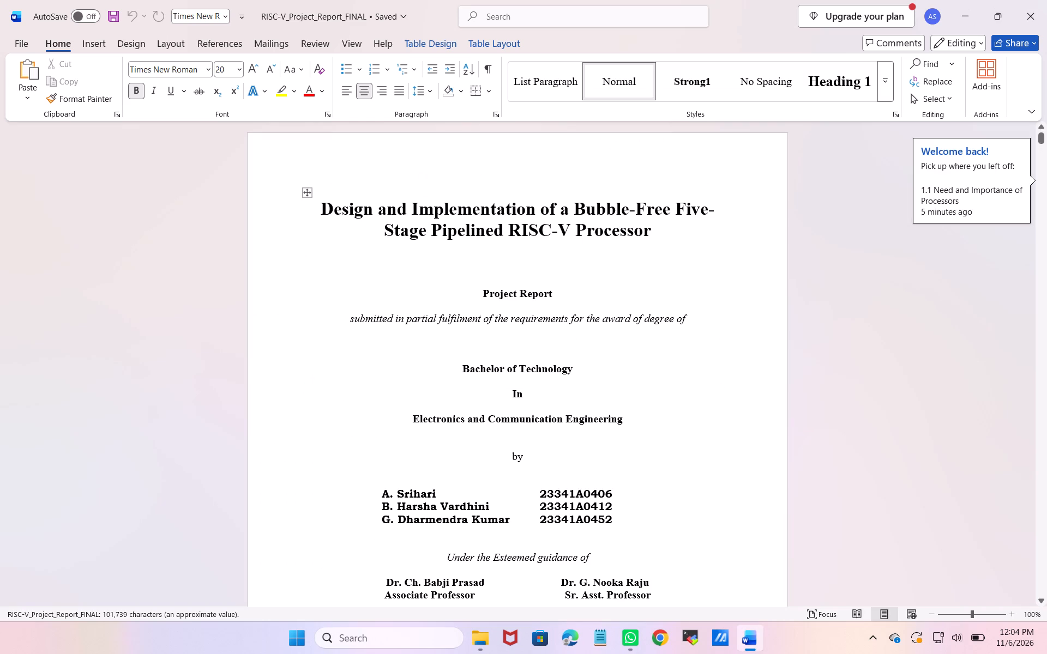
pyautogui.click(380, 383)
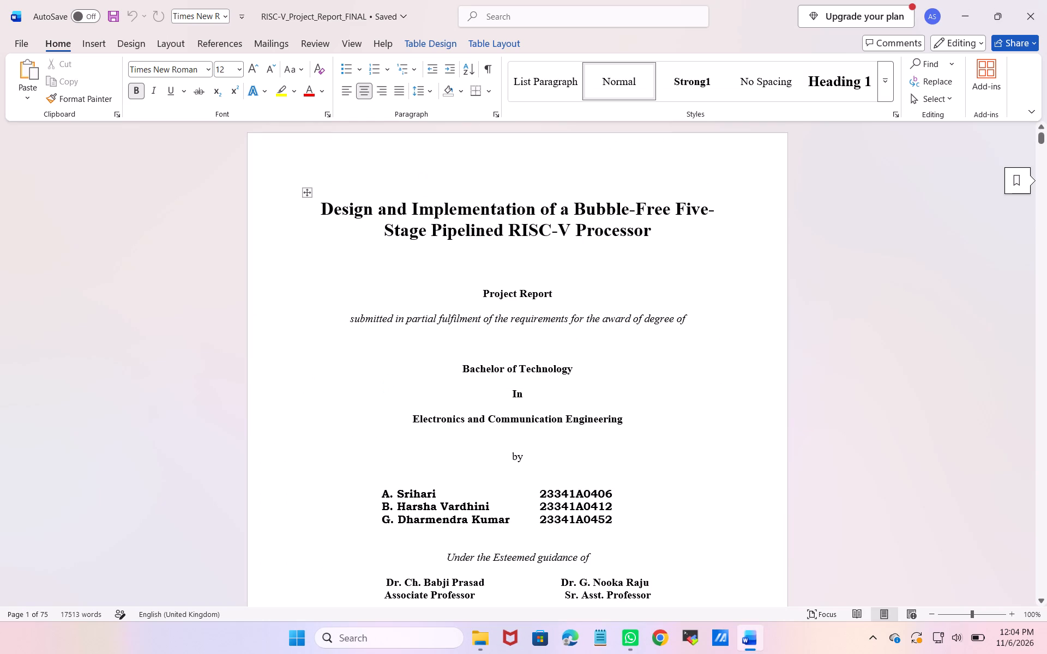
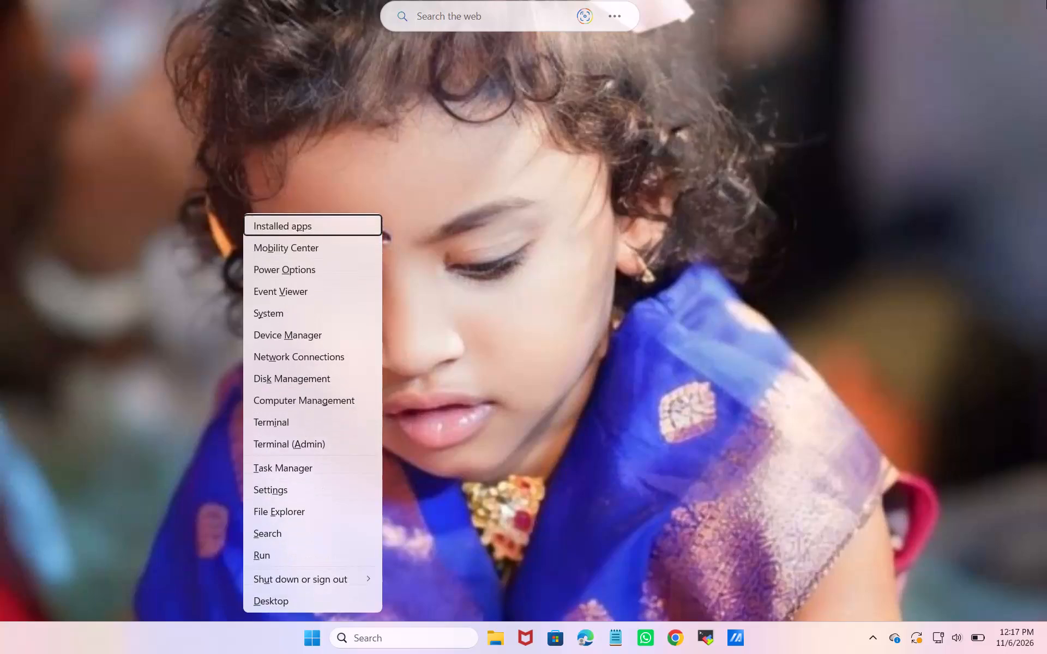
# Shut down the computer from the desktop.
pyautogui.write('uu')
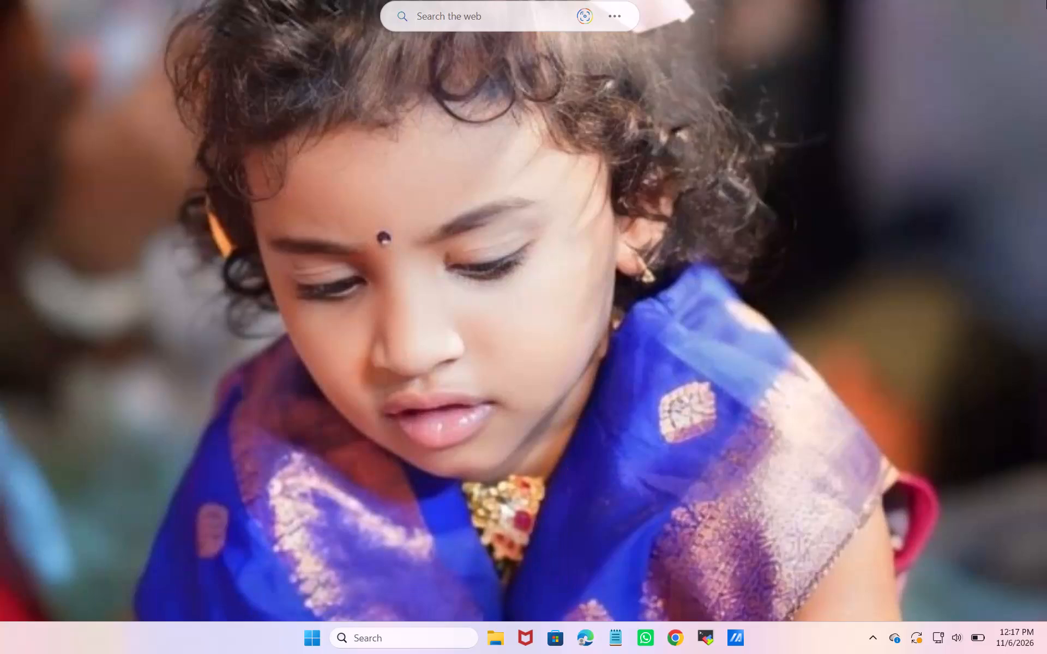